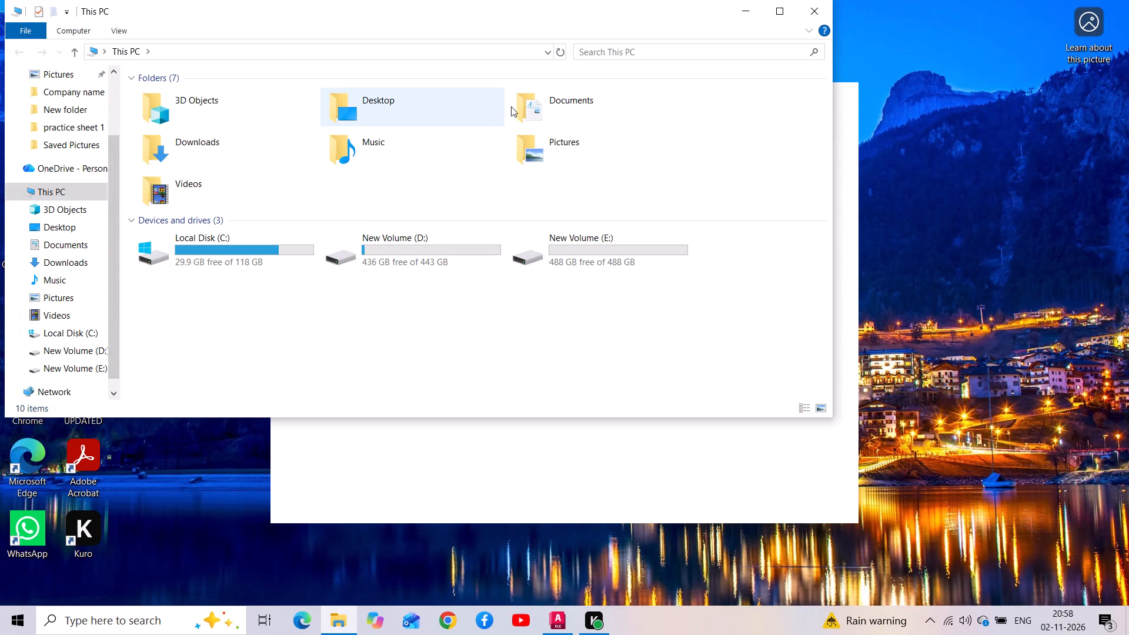
Open the EXPENSES workbook from the Documents folder and dismiss the Office activation notice.
double_click(546, 102)
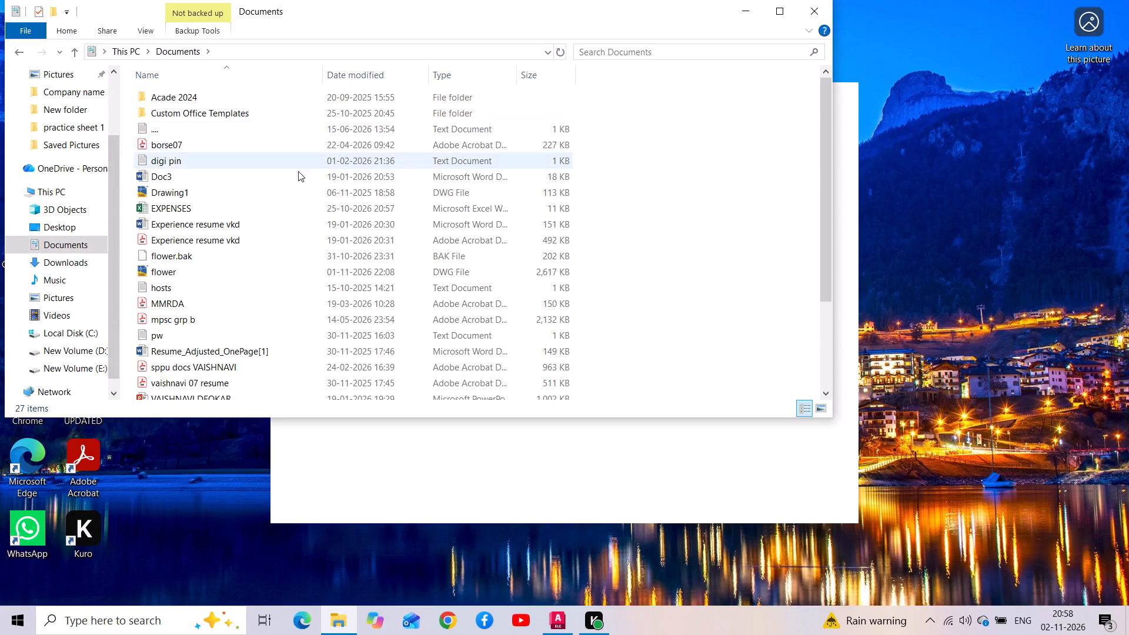
double_click(294, 212)
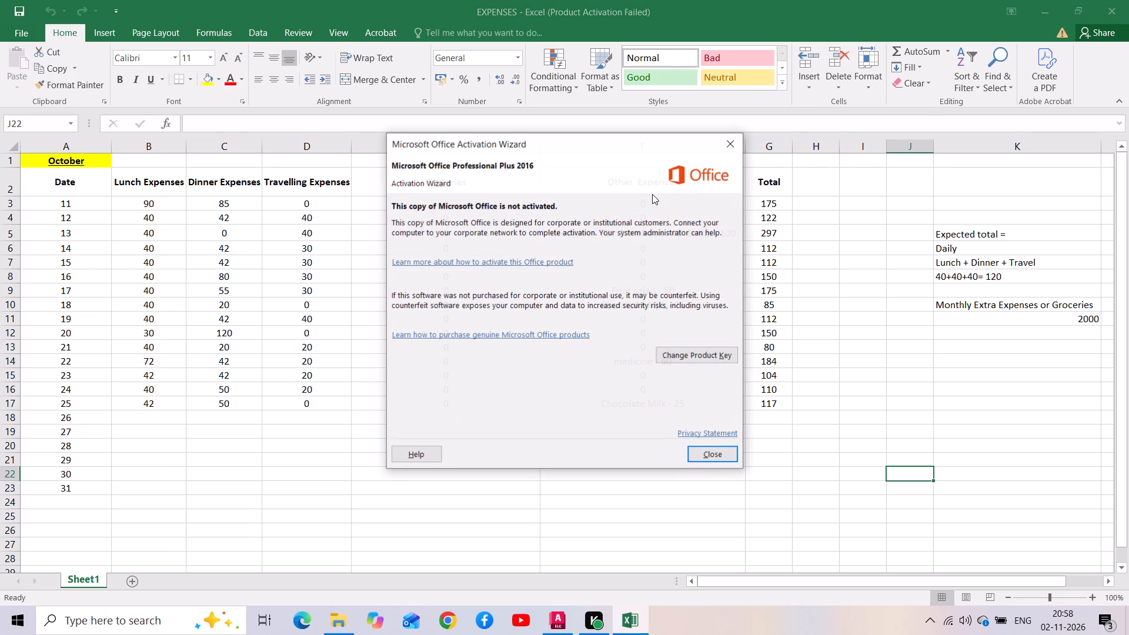
left_click(699, 449)
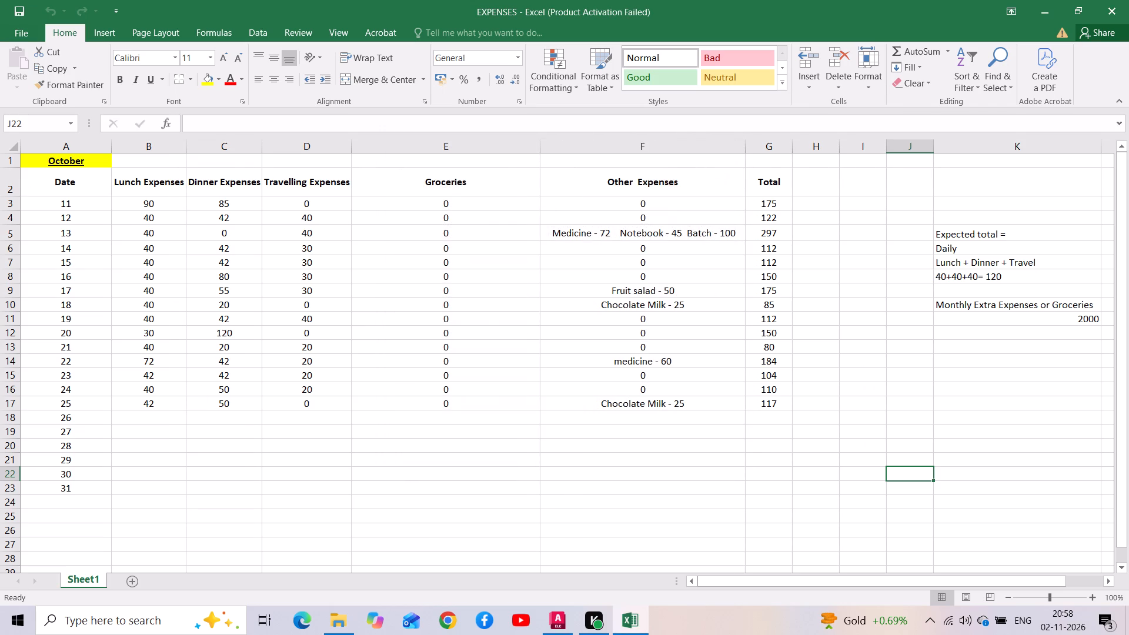
Fill in the October 26 row with lunch 40, dinner 15, travelling 20, groceries 0, other expenses 0 and total 75.
left_click(156, 420)
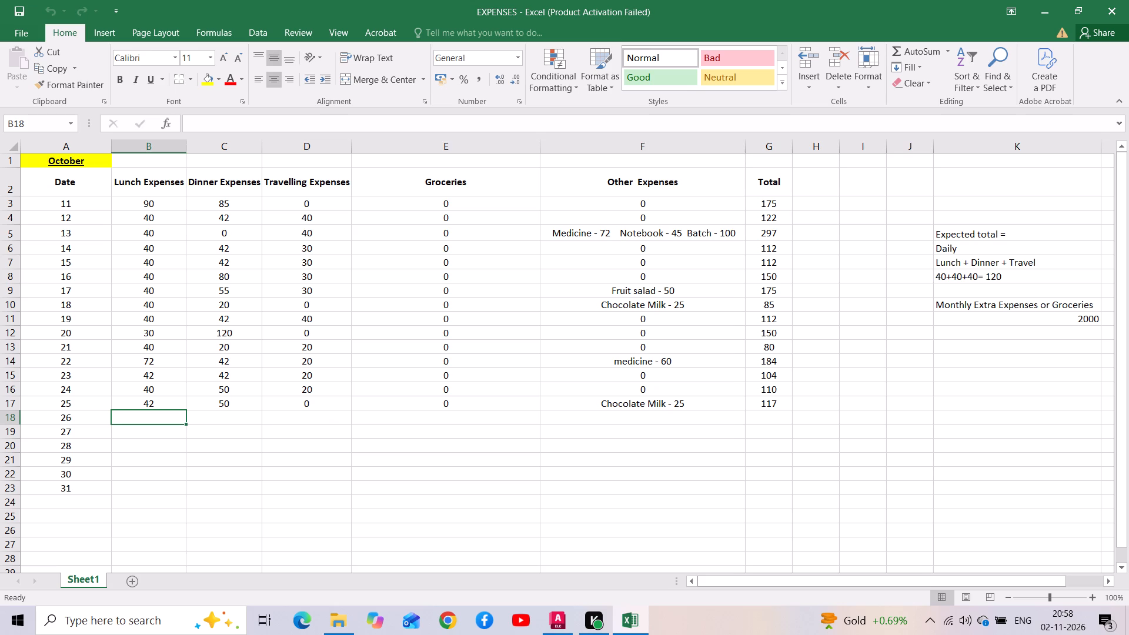
type("40")
key("Right")
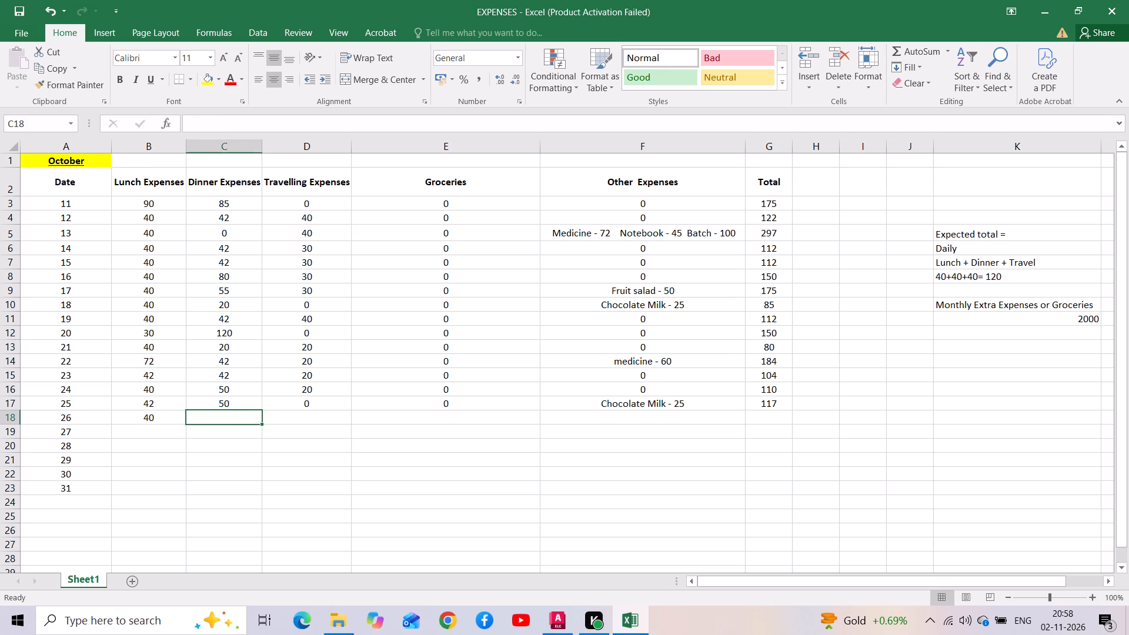
type("15")
key("Right")
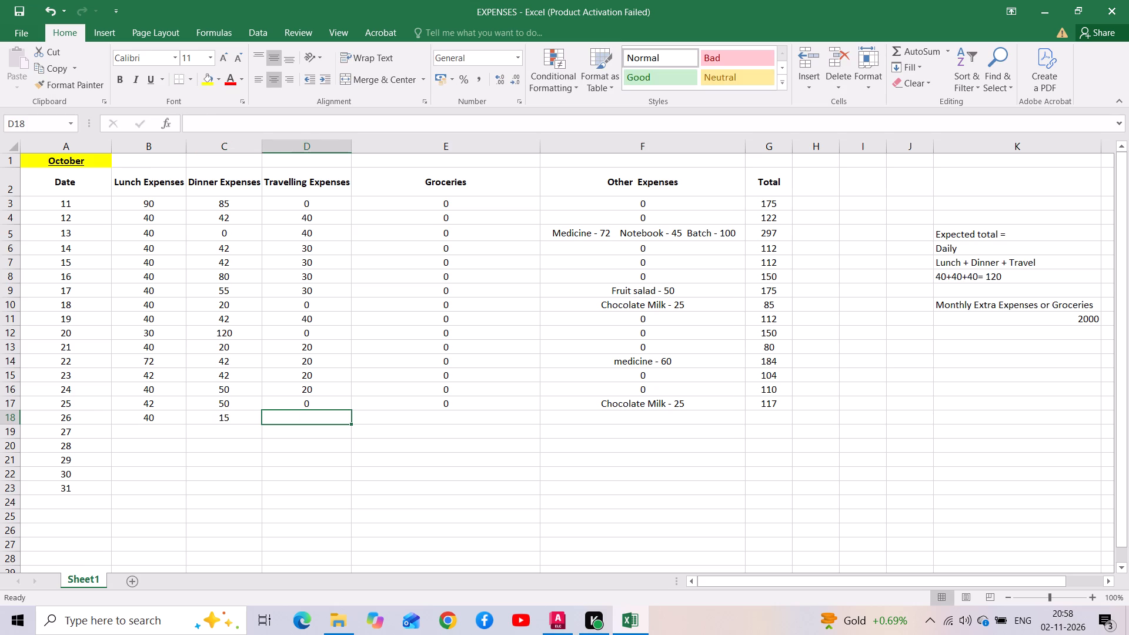
type("20")
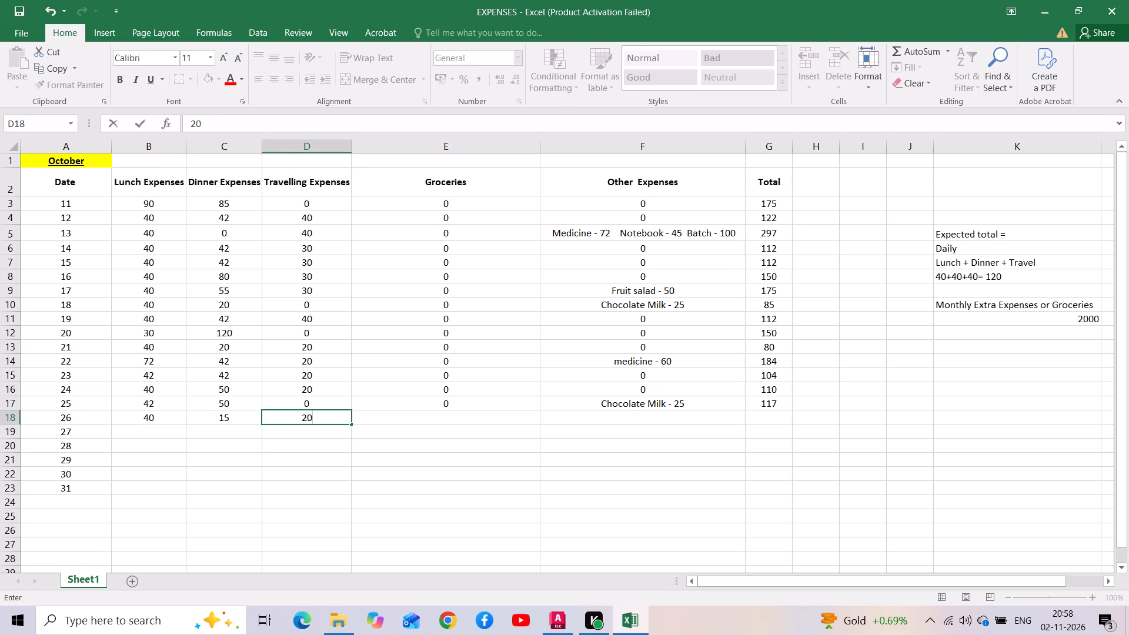
key("Right")
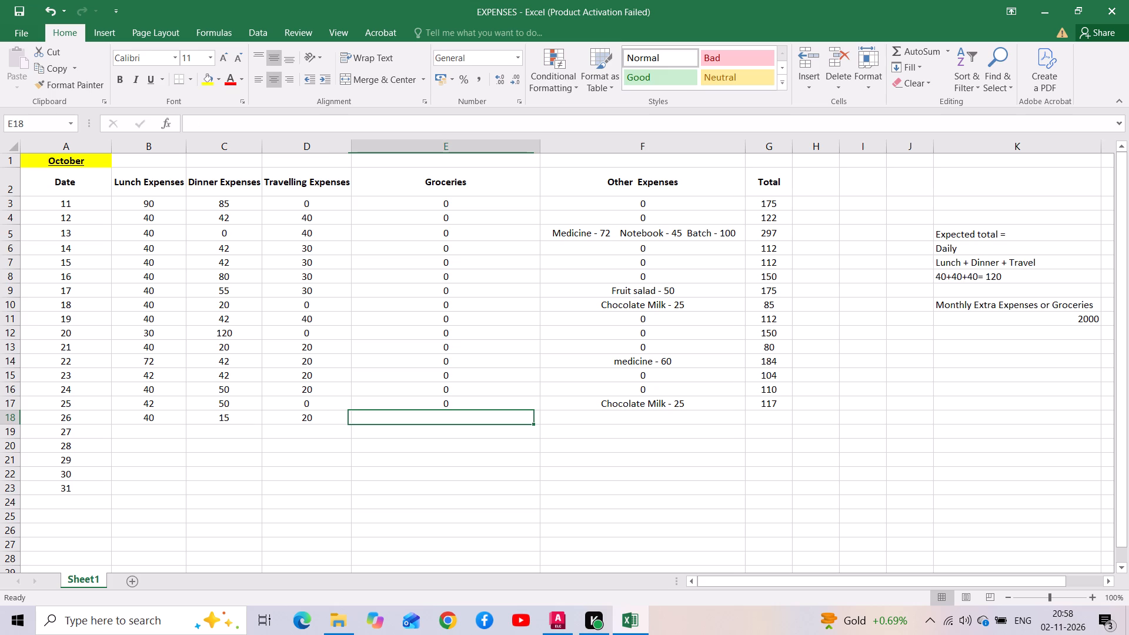
key("0")
key("Right")
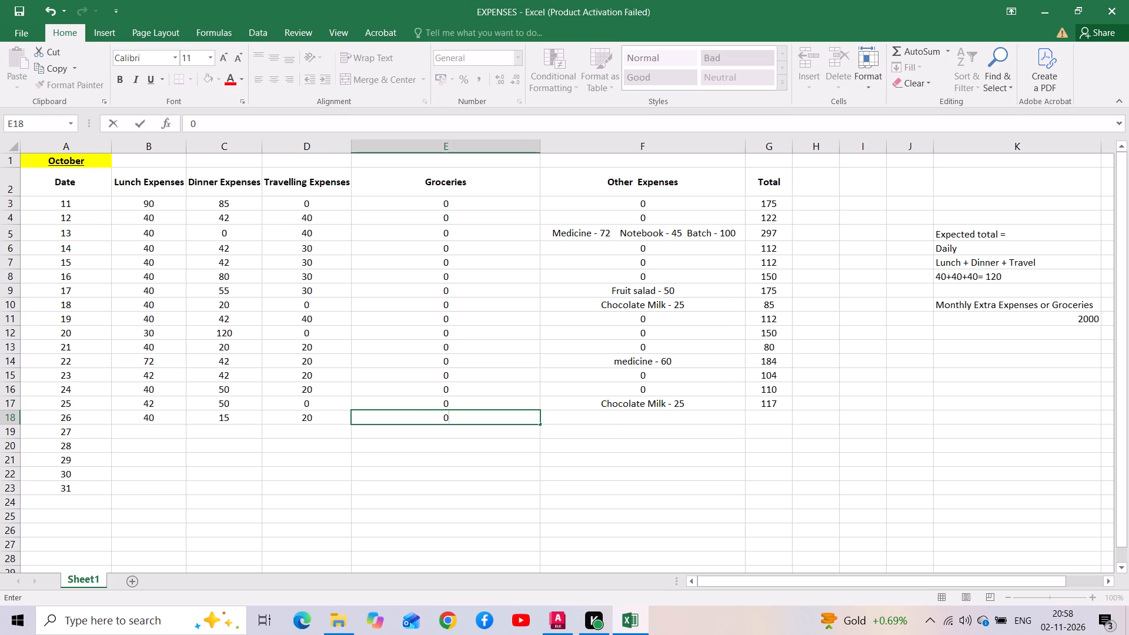
key("0")
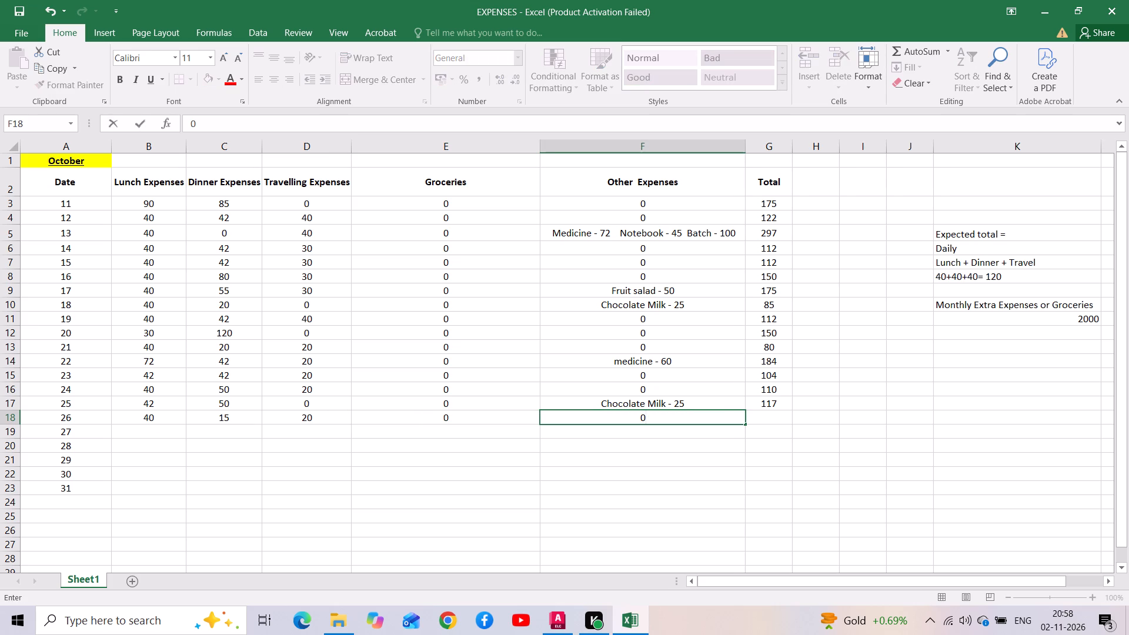
key("Right")
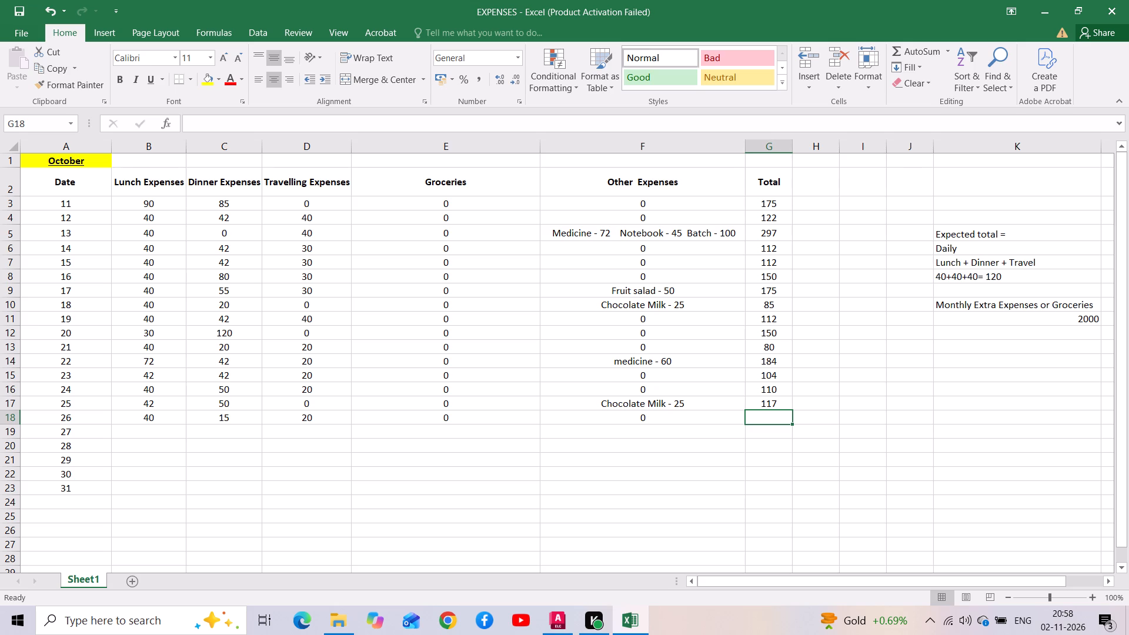
type("75")
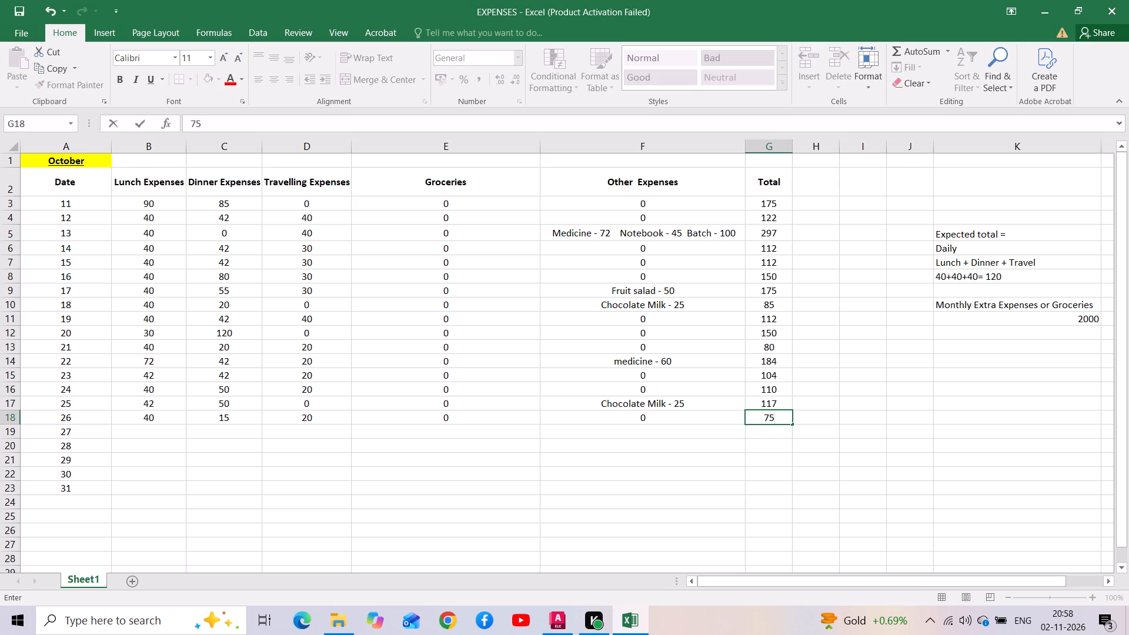
key("Down")
Enter the October 27 expenses for lunch as 40, dinner as 42 and travelling as 20.
key("Left")
key("Left")
key("Left")
key("Left")
key("Left")
key("Left")
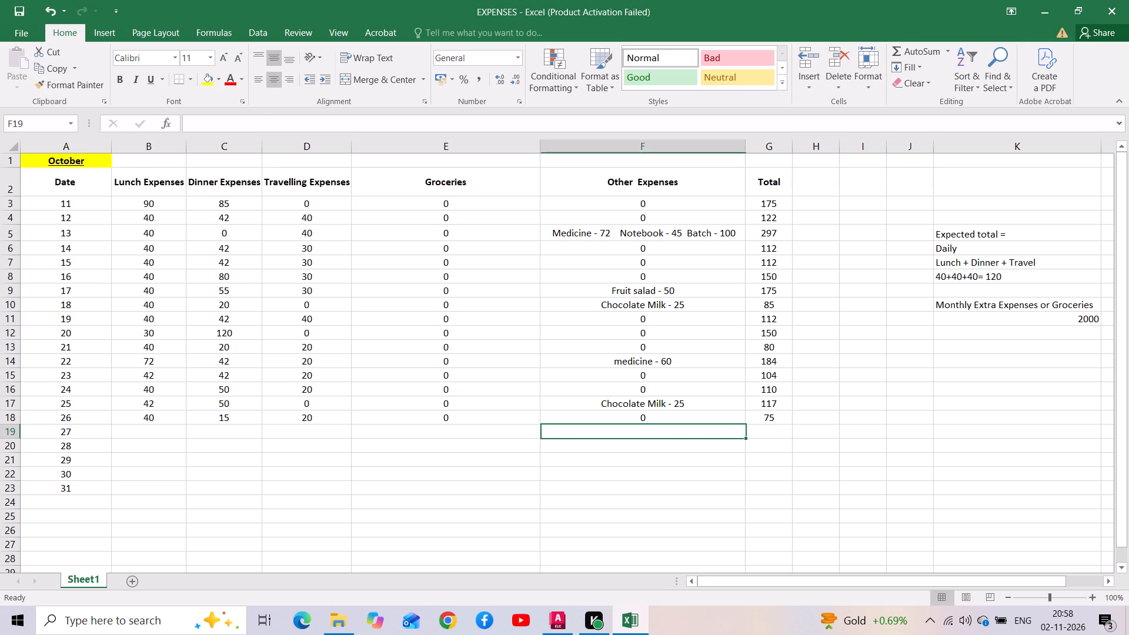
key("Right")
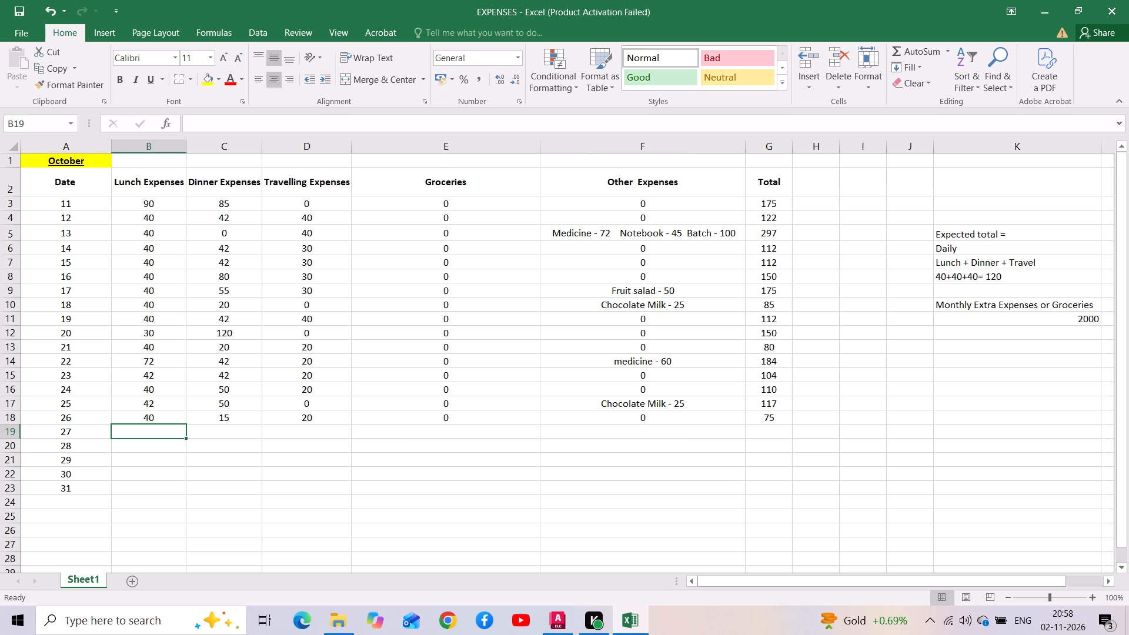
type("40")
key("Right")
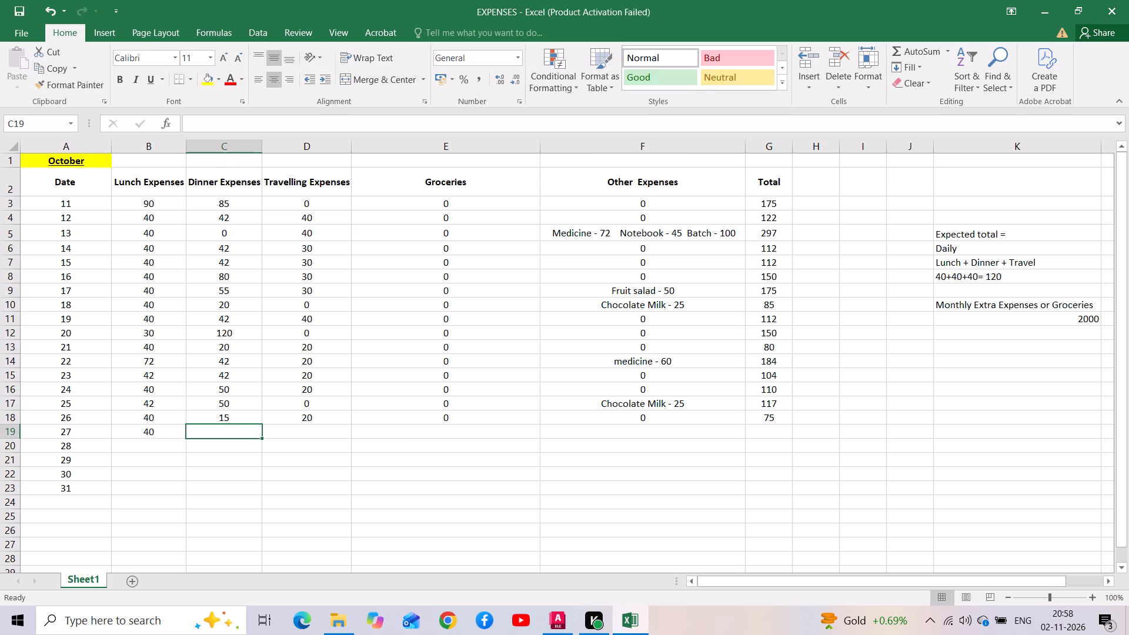
type("42")
key("Right")
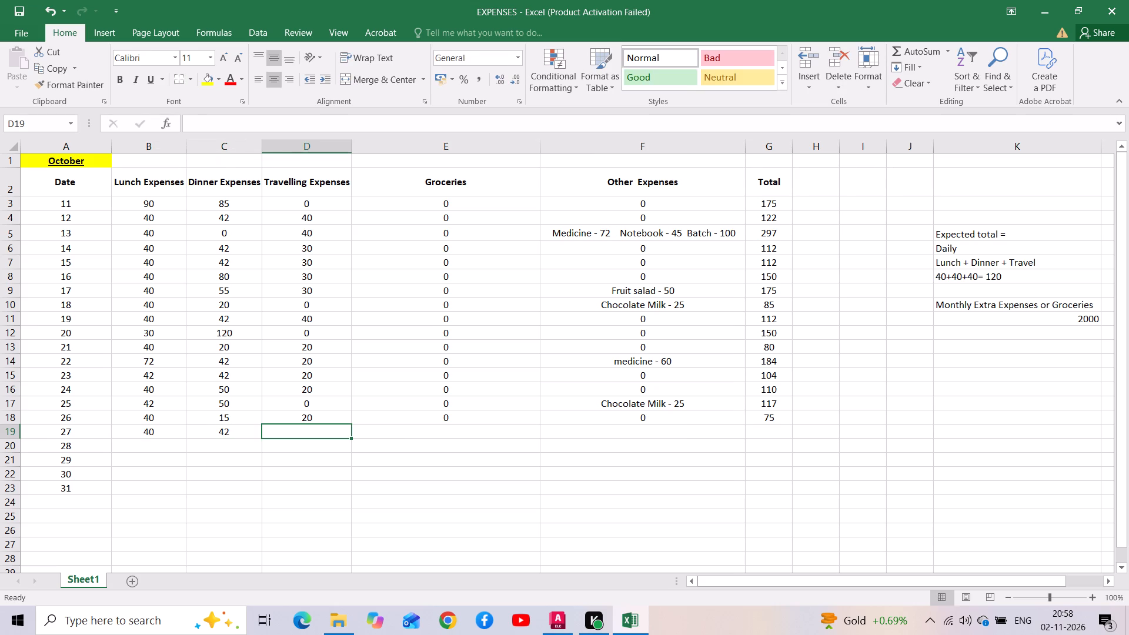
type("20")
key("Right")
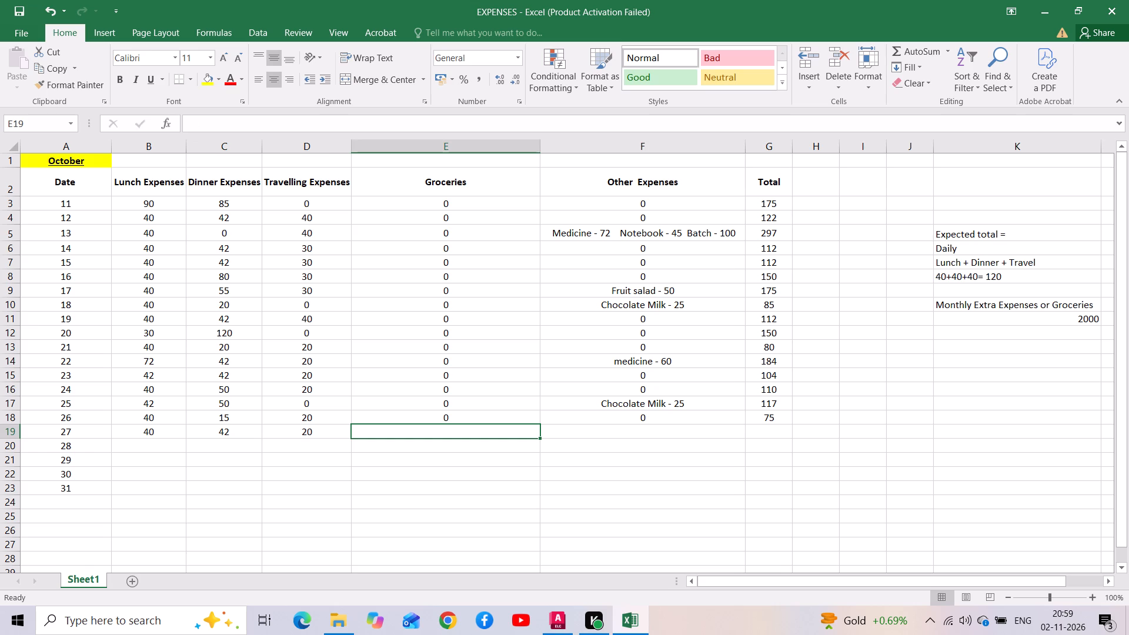
Enter "Toothpaste - 20" as the groceries entry for October 27.
key("t")
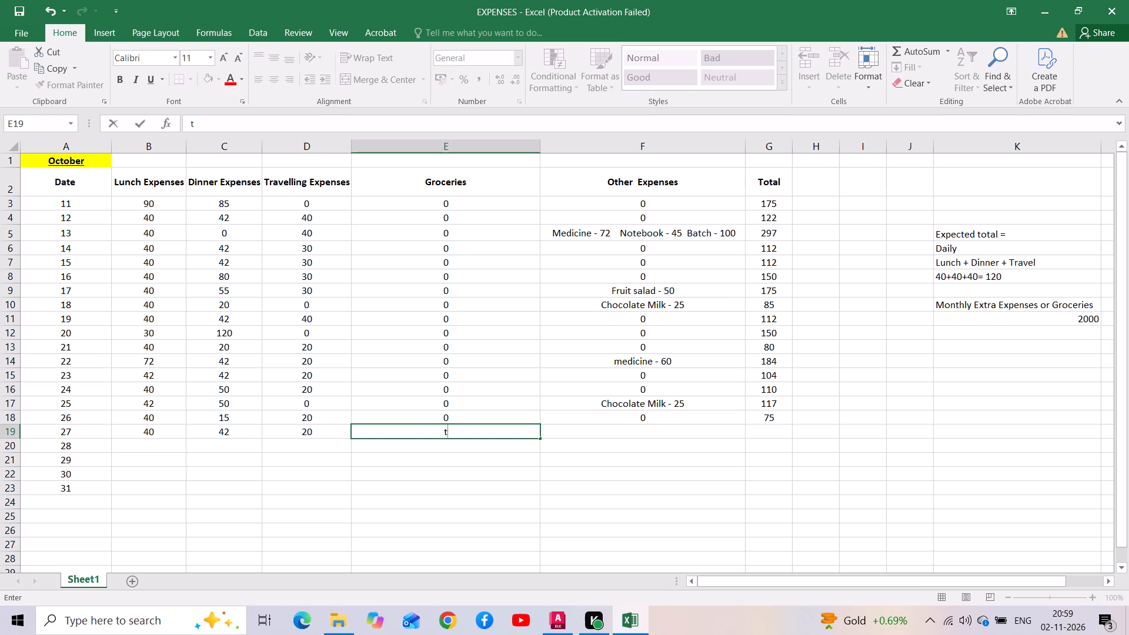
key("BackSpace")
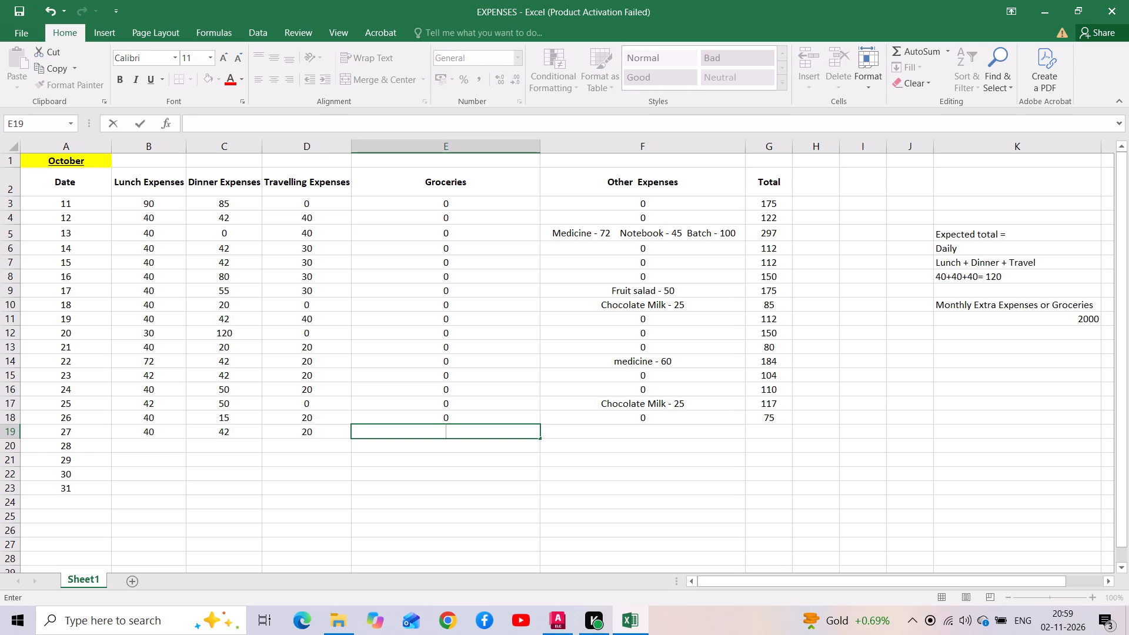
key("shift+t")
type("oothpaste")
key("space")
key("minus")
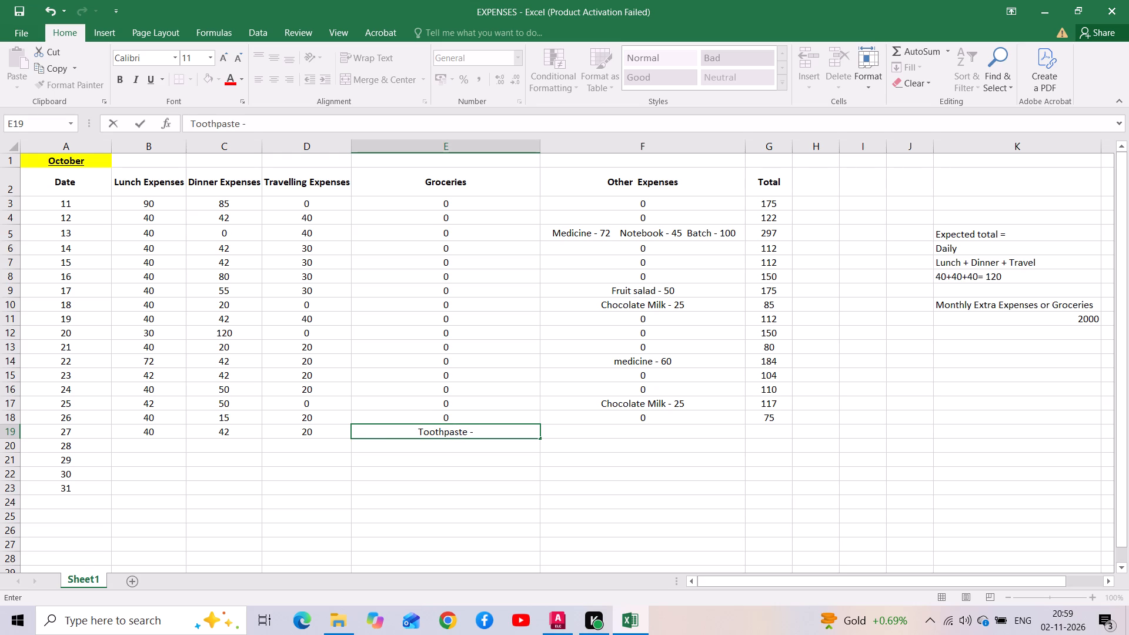
key("space")
type("20")
key("Right")
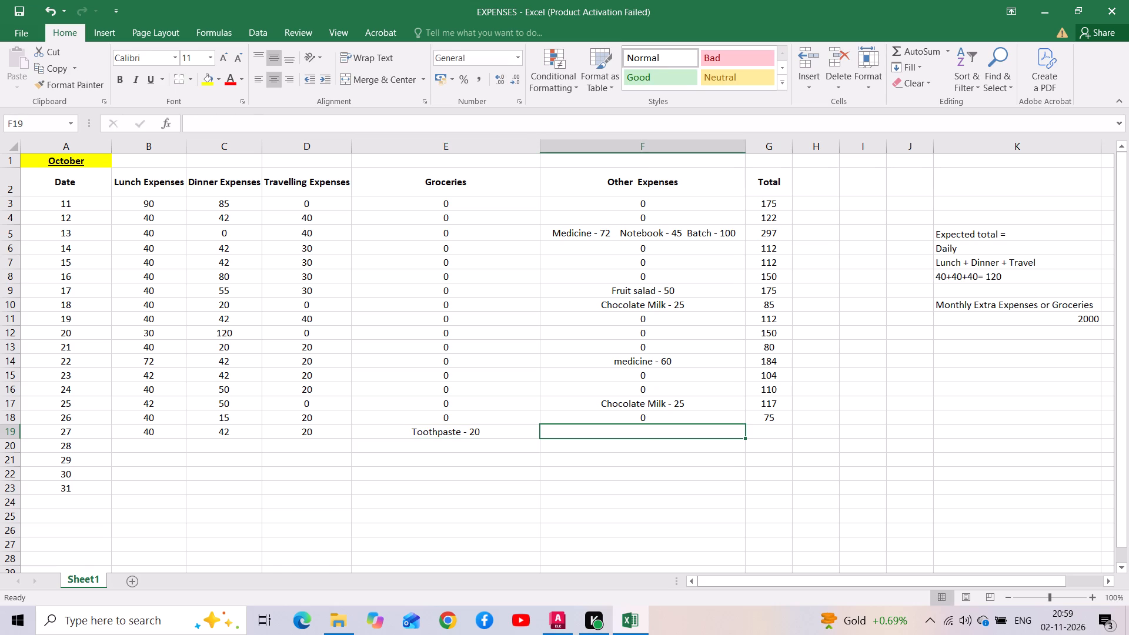
Enter "Junkfood - 40" as the other expenses entry for October 27, with a capital J.
type("ju")
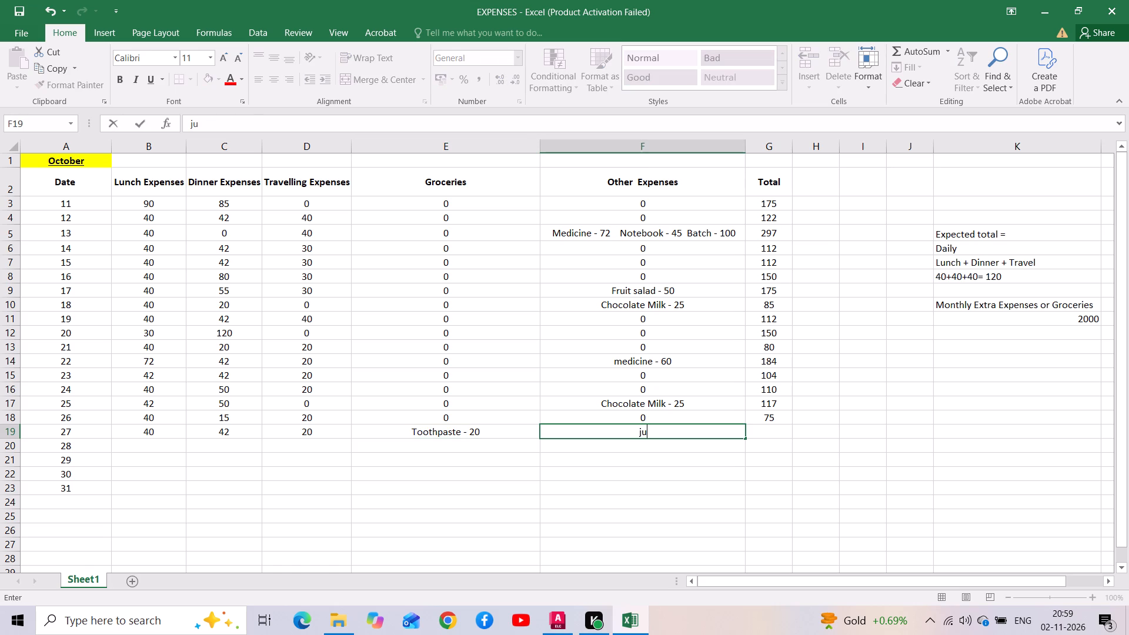
type("nkfood")
key("BackSpace")
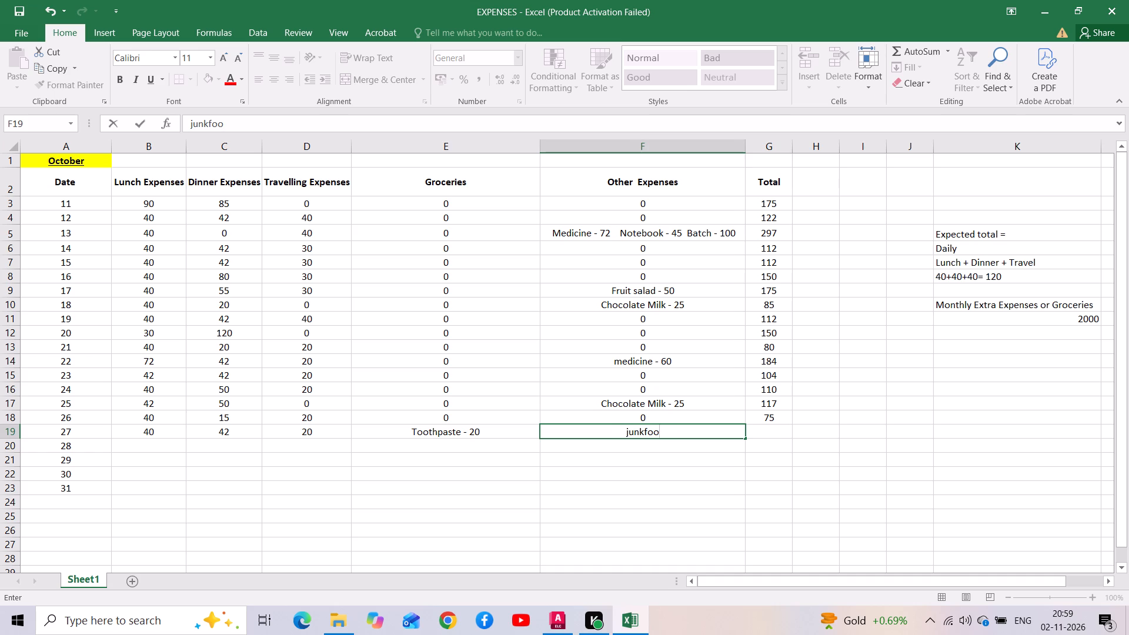
type("d -")
key("Left")
key("Left")
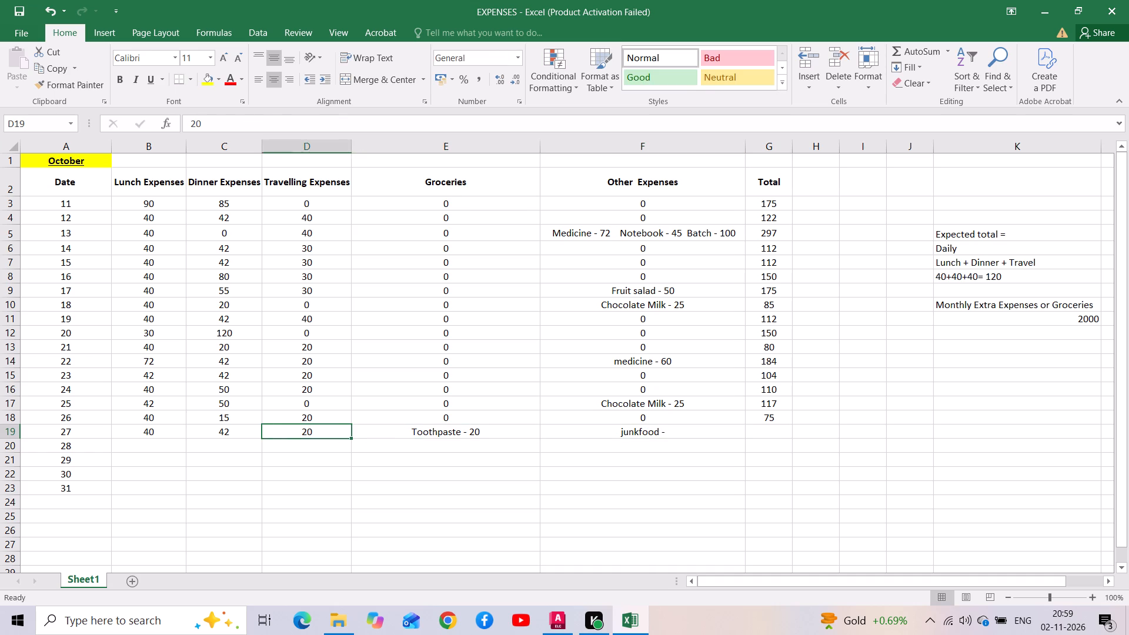
key("Right")
key("Right")
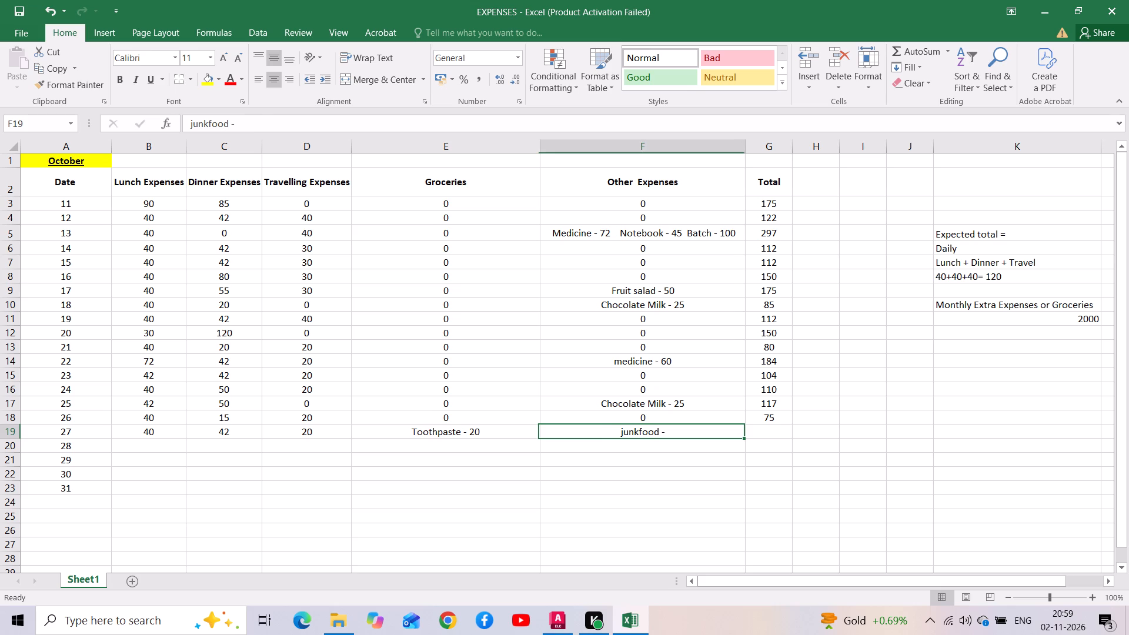
left_click(637, 431)
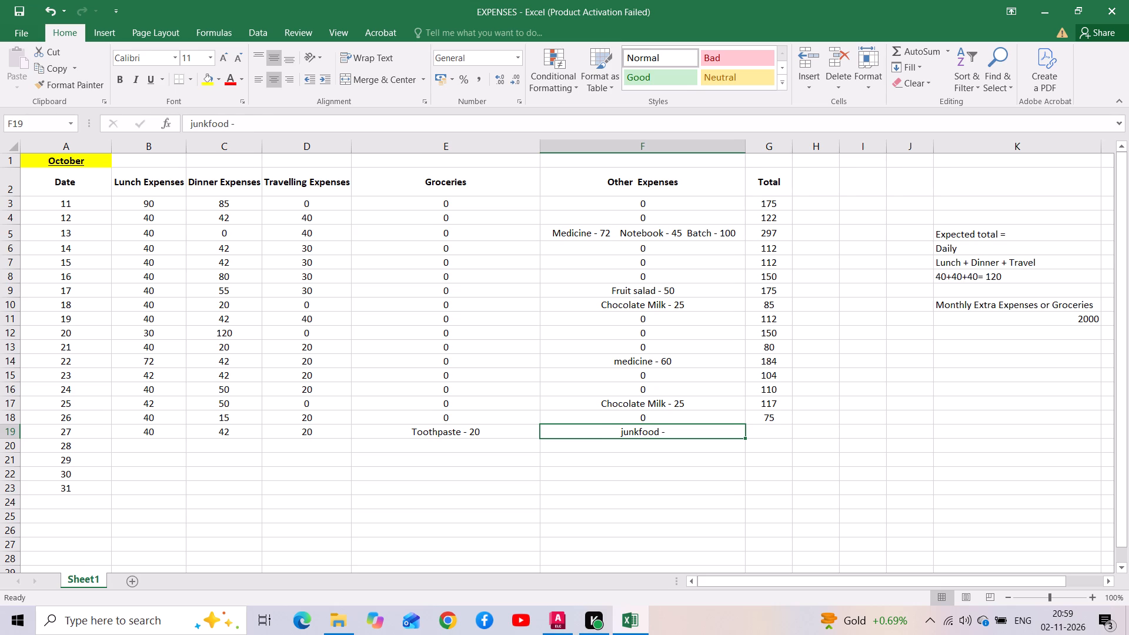
left_click(637, 431)
left_click(624, 431)
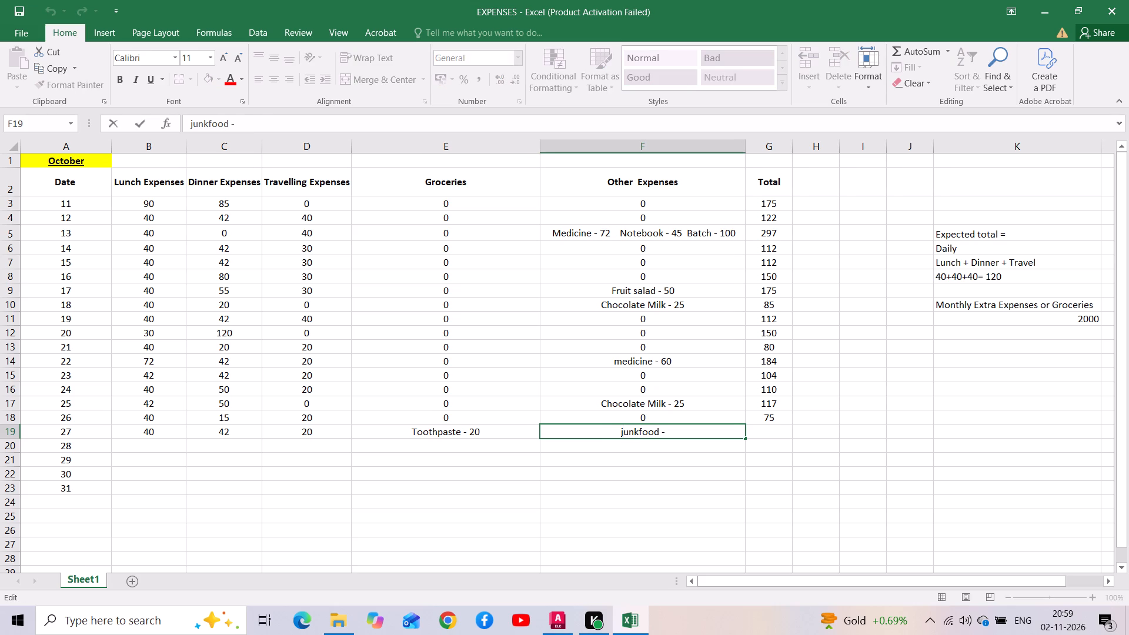
key("BackSpace")
key("shift+j")
key("Right")
key("Right")
key("Right")
key("Right")
key("Right")
key("Right")
key("Right")
key("Right")
key("Right")
key("space")
type("40")
key("Right")
key("Right")
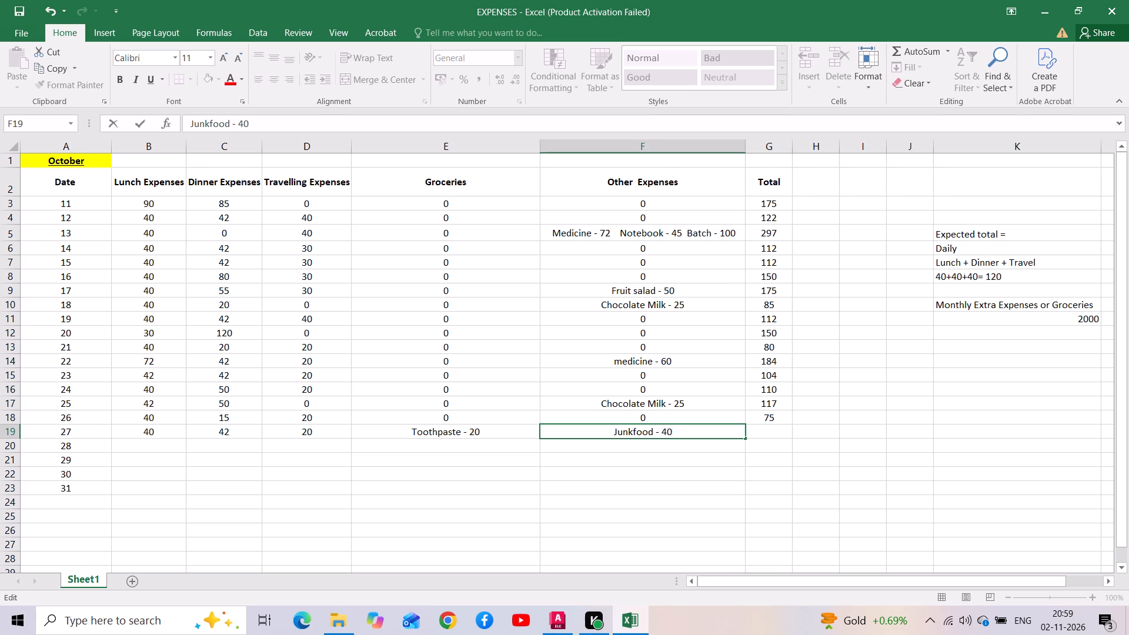
left_click(757, 437)
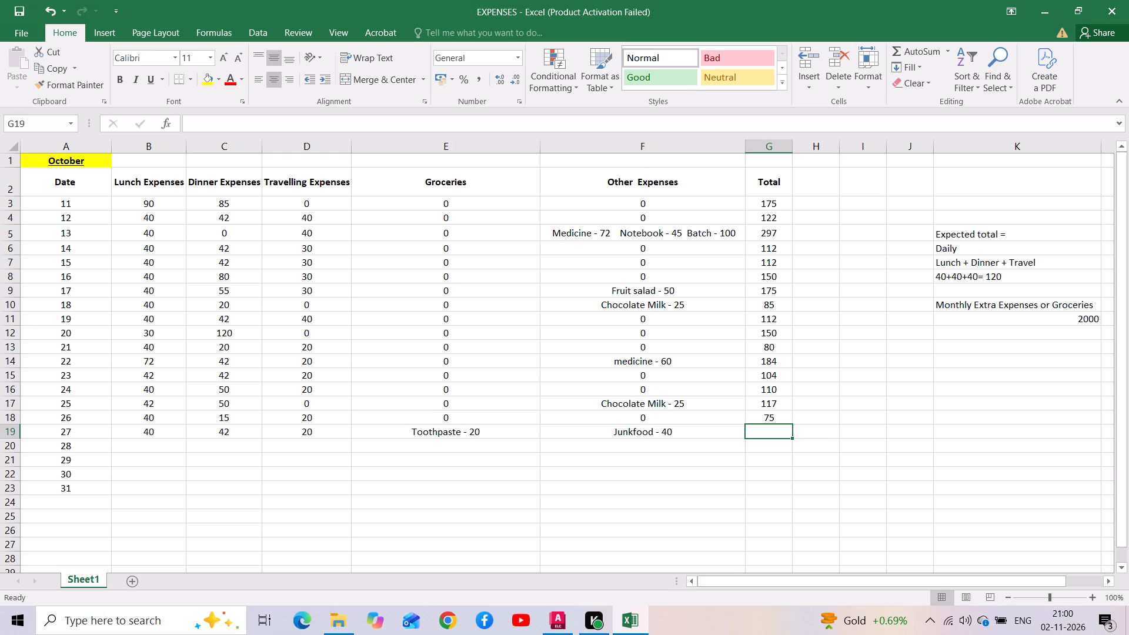
Enter 162 as the total for October 27.
left_click(759, 435)
type("162")
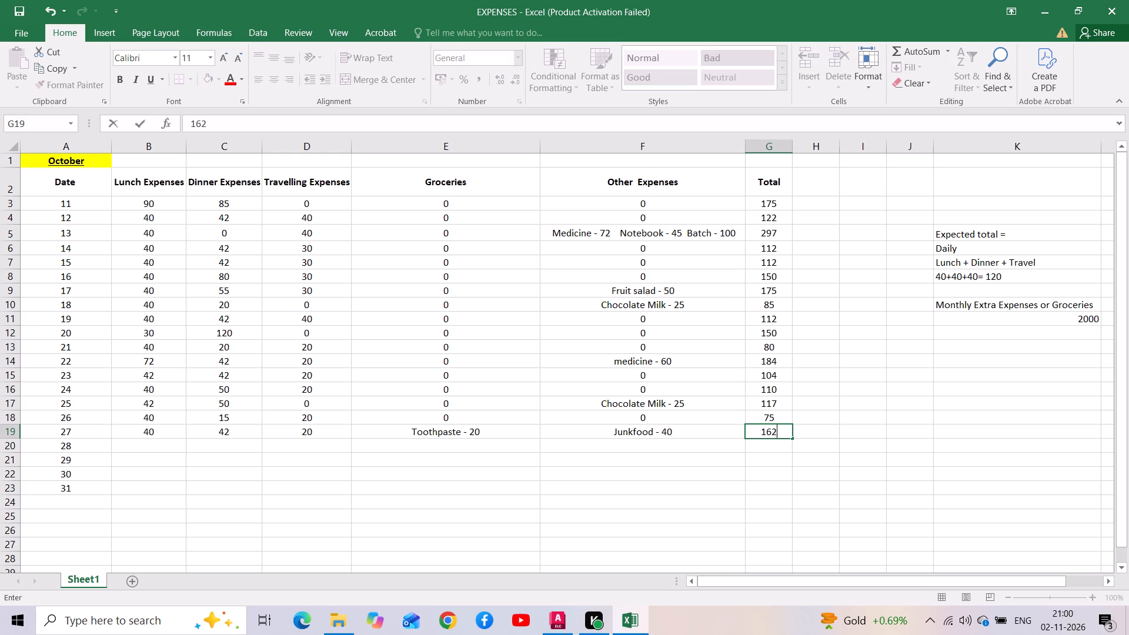
key("Right")
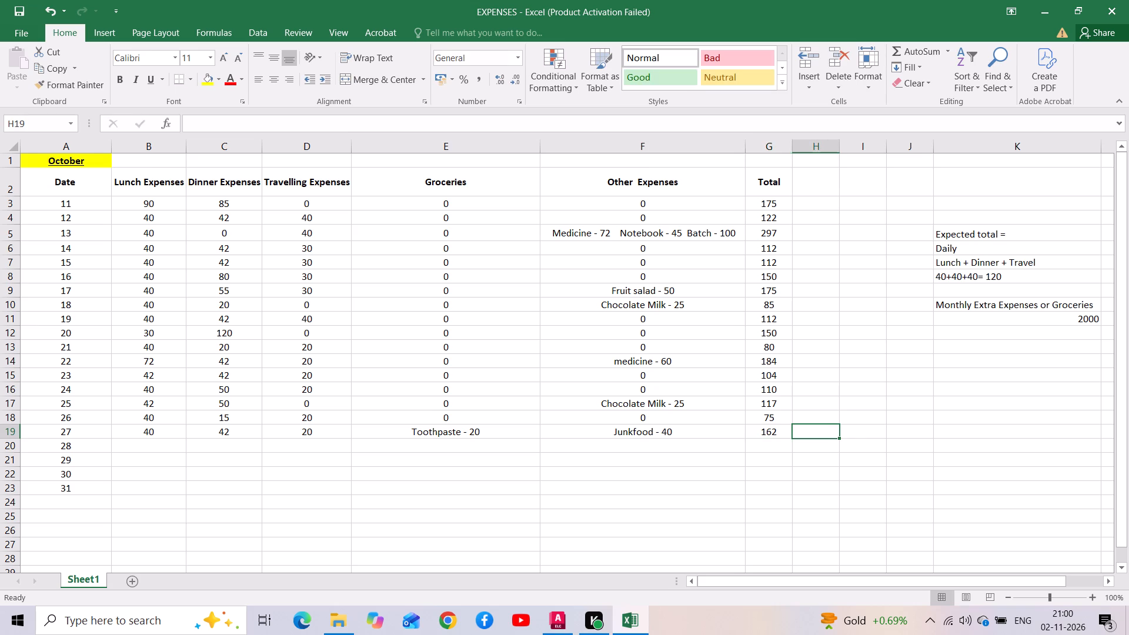
Enter the October 28 expenses for lunch as 40, dinner as 45, travelling as 20 and groceries as 0.
left_click(158, 447)
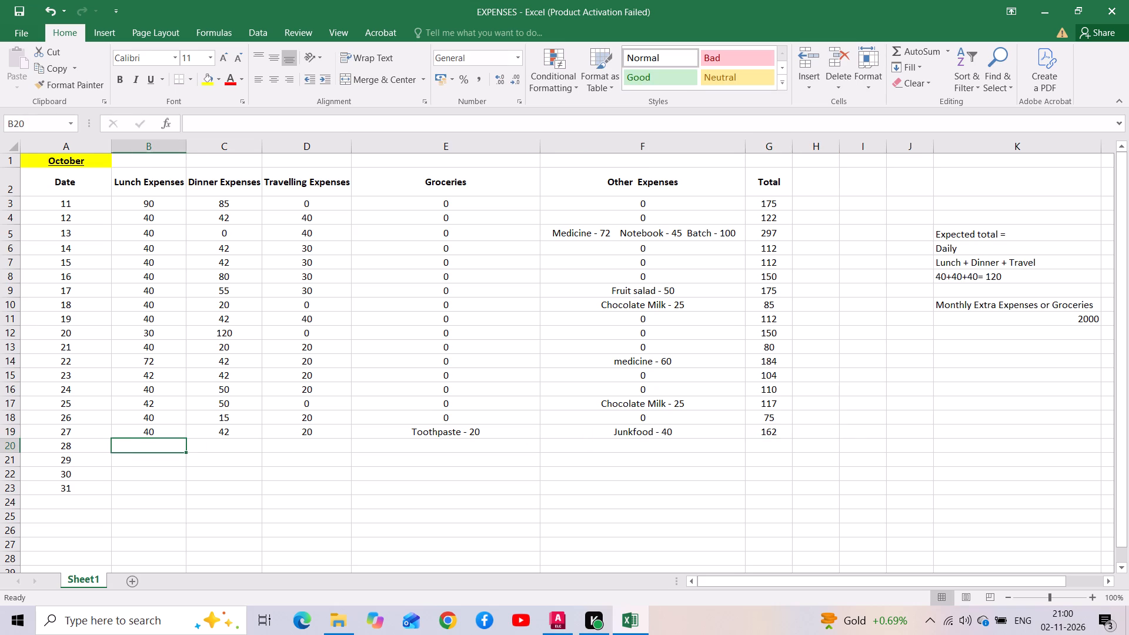
type("40")
key("Right")
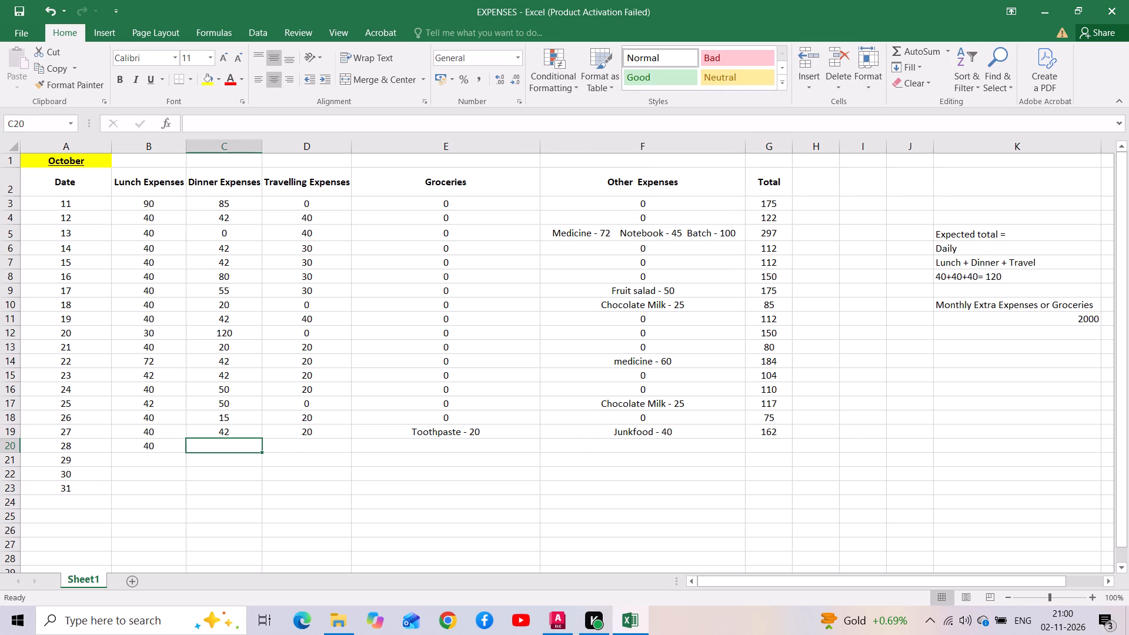
type("45")
key("Right")
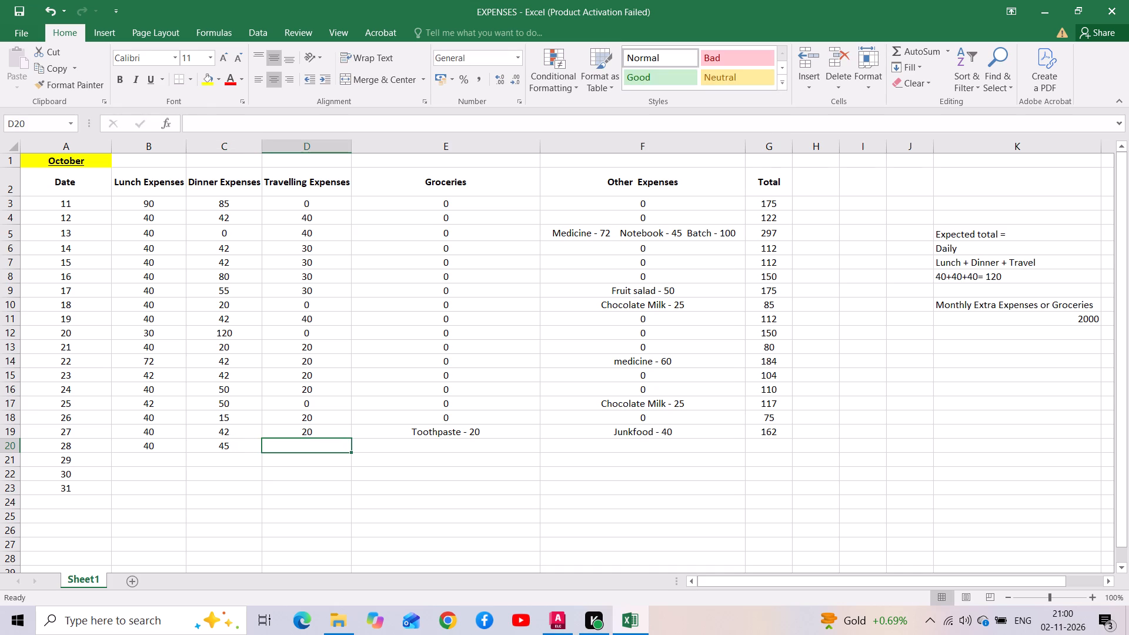
type("20")
key("Right")
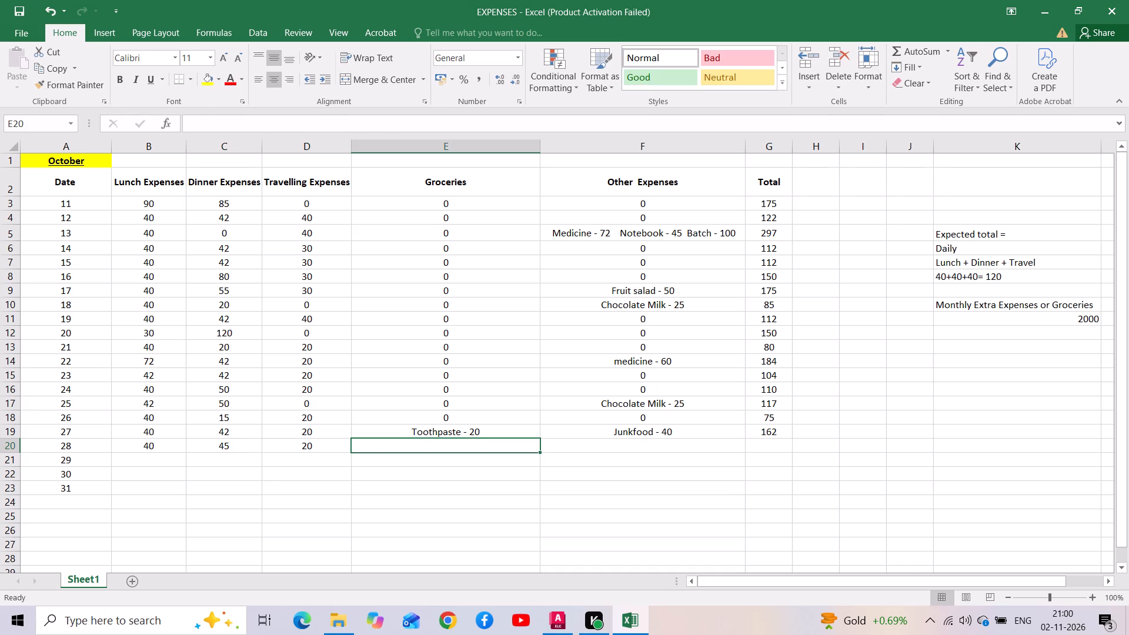
key("0")
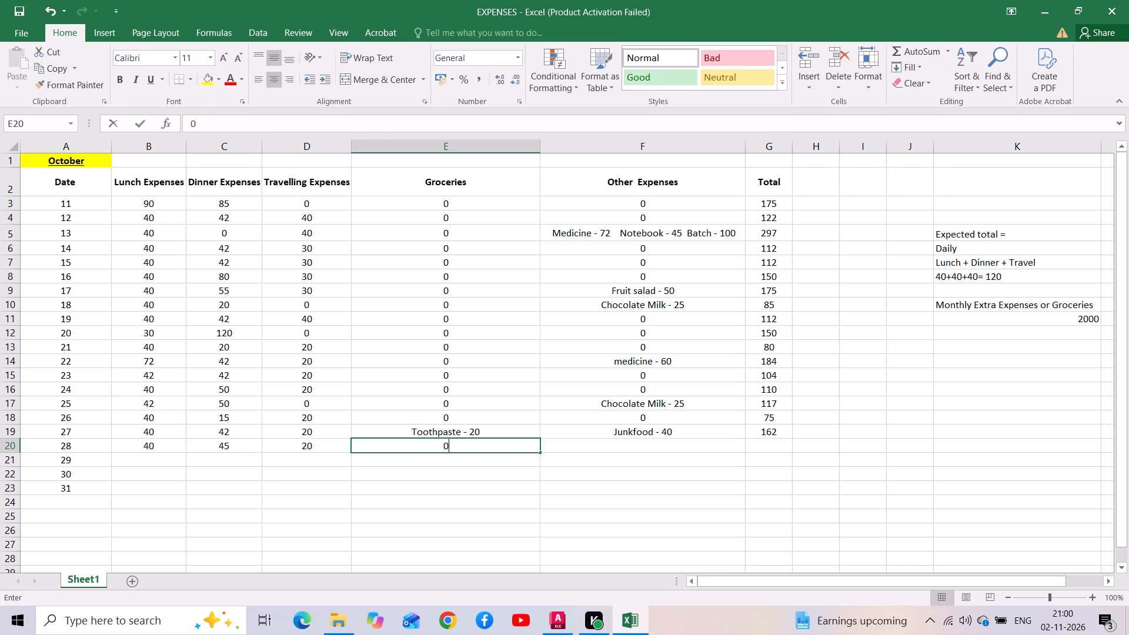
key("Right")
Complete the October 28 row with "Panipuri - 30" under other expenses and a total of 135.
key("shift+p")
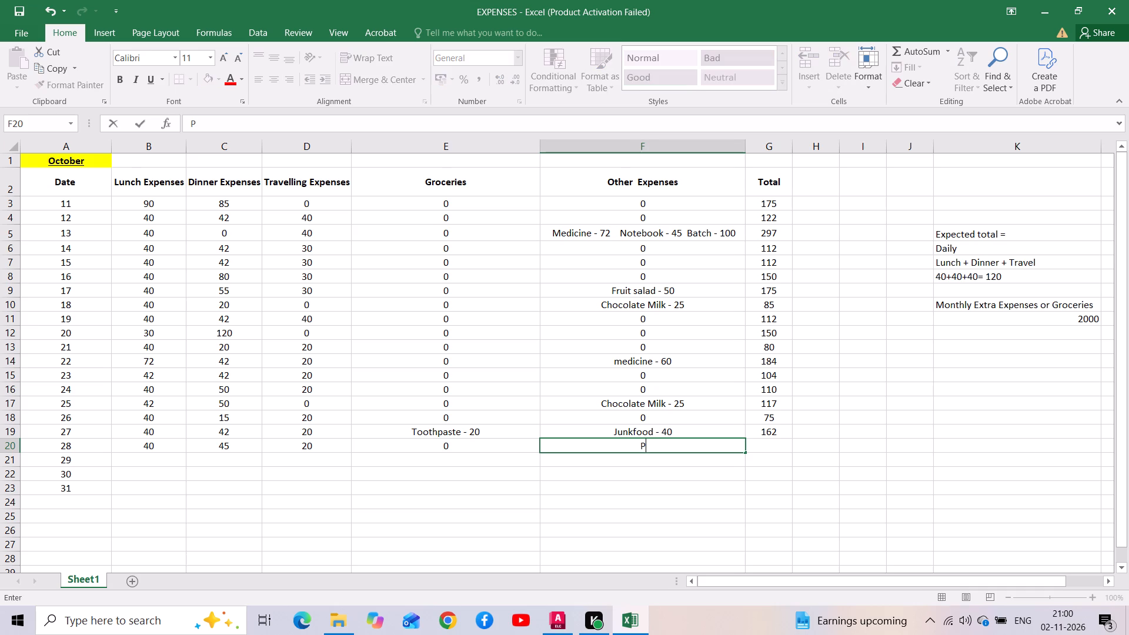
type("anipuri")
key("space")
key("minus")
key("space")
type("30")
key("Right")
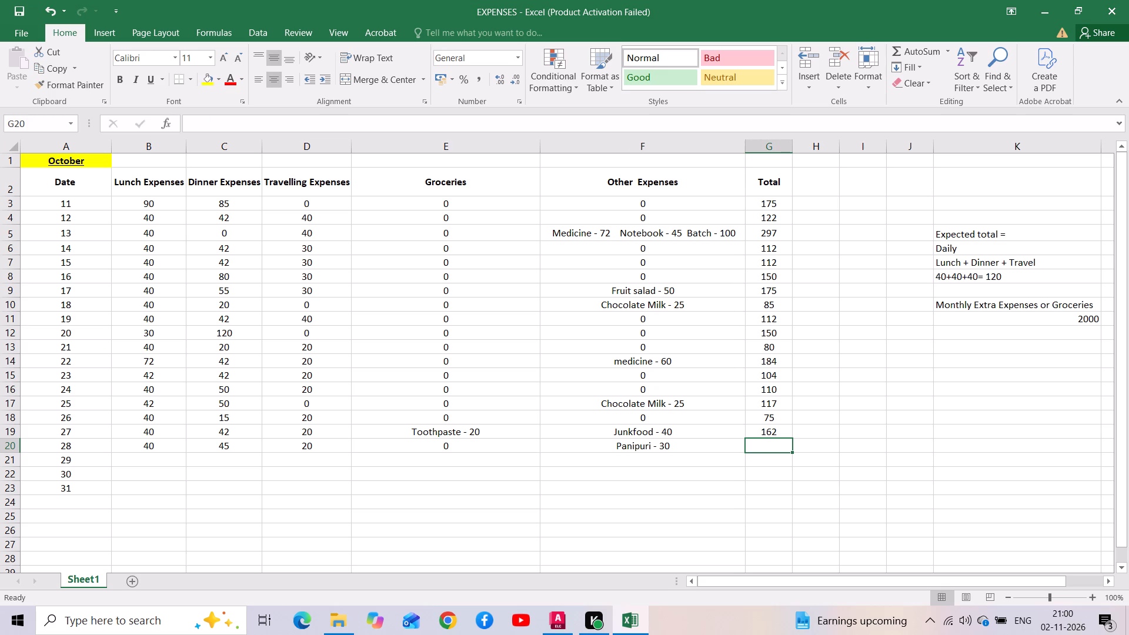
type("135")
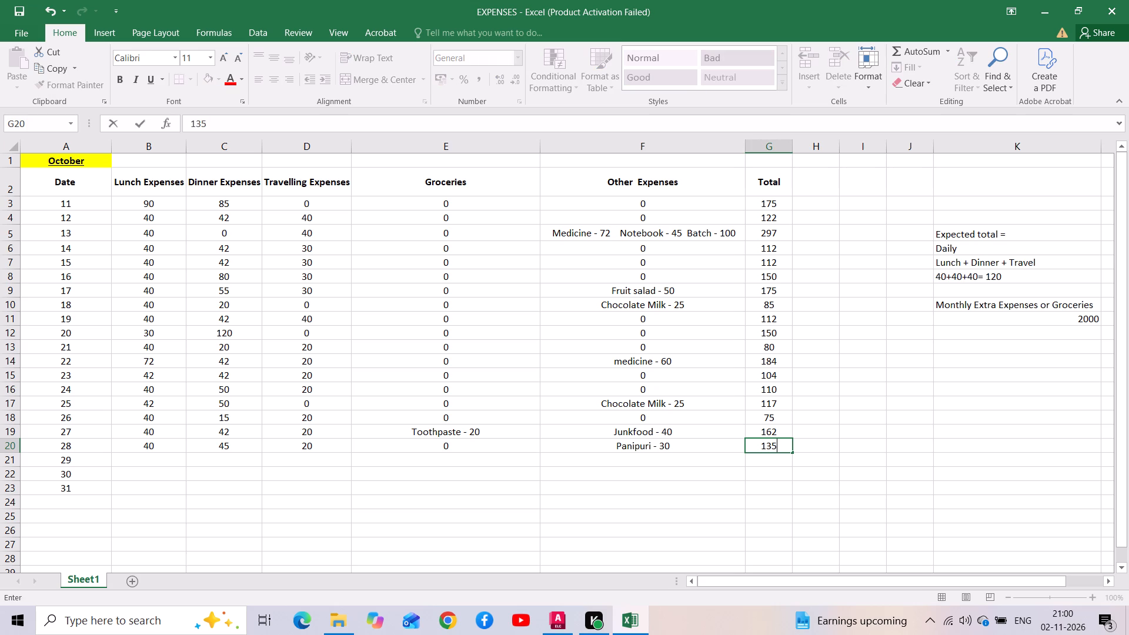
Fill in the October 29 row with lunch 40, dinner 45, travelling 20, groceries 0, other expenses 0 and total 105.
left_click(145, 460)
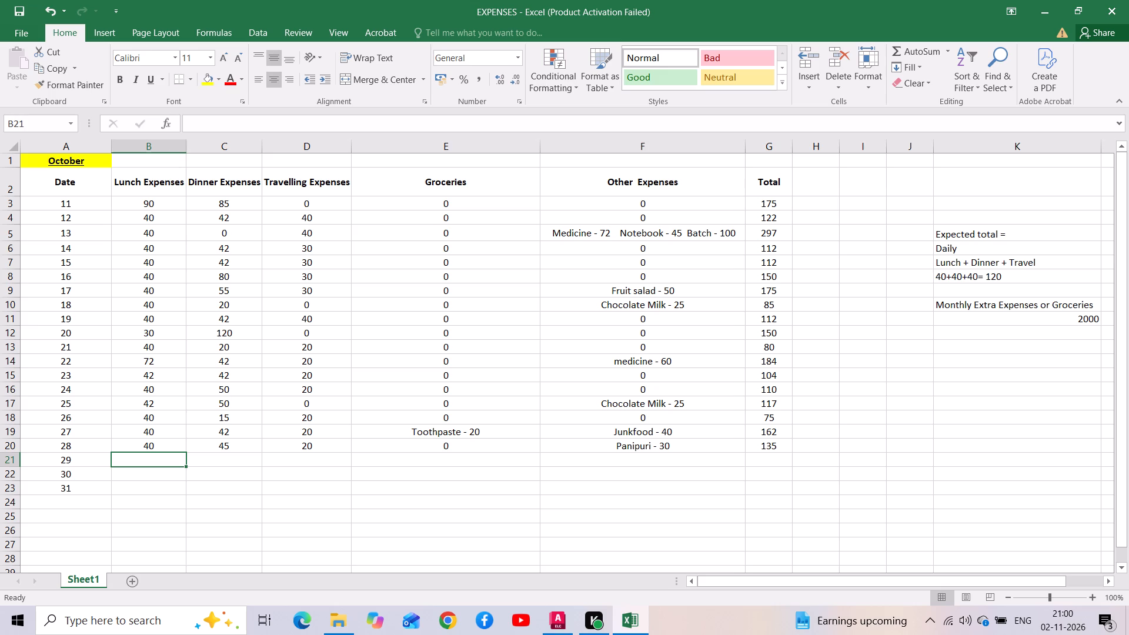
type("40")
key("Right")
type("45")
key("Right")
type("20")
key("Right")
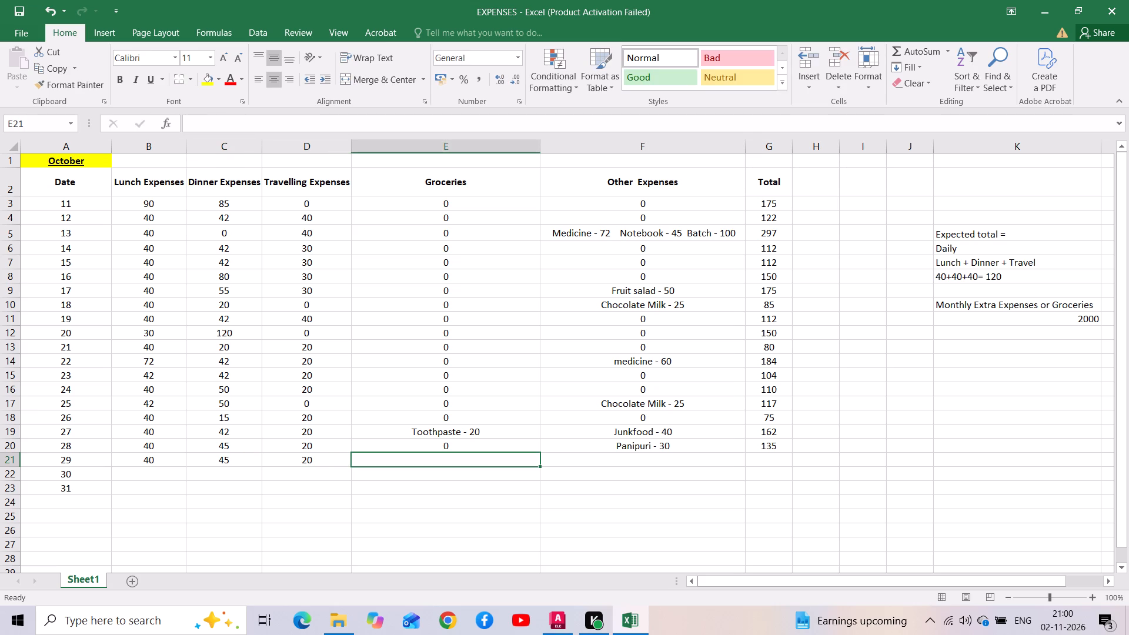
key("0")
key("Right")
key("0")
key("Right")
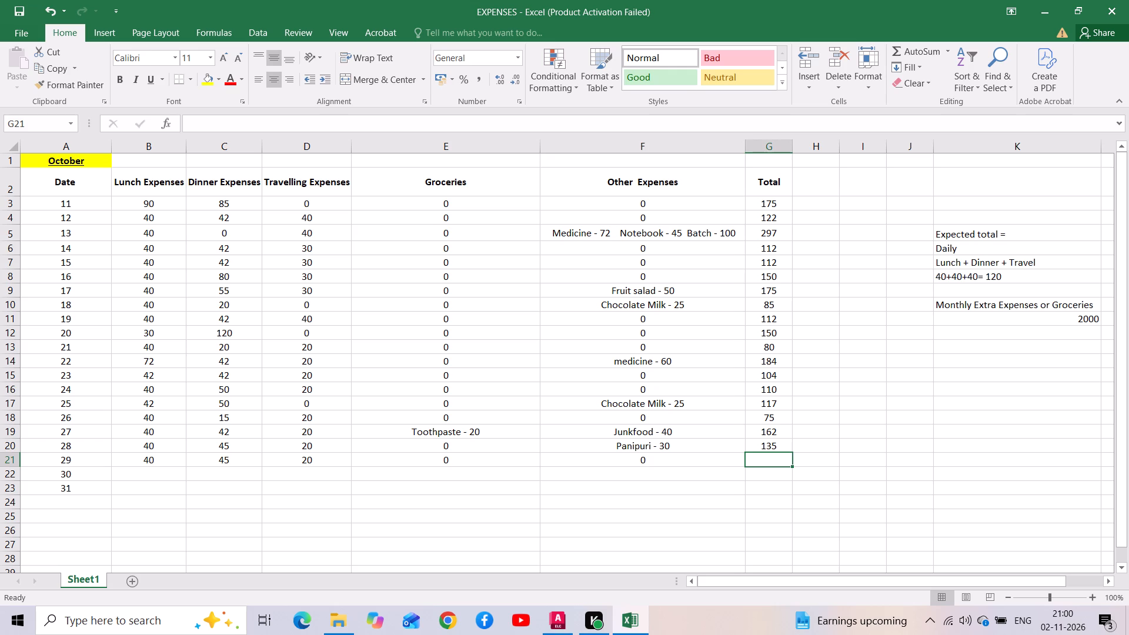
type("105")
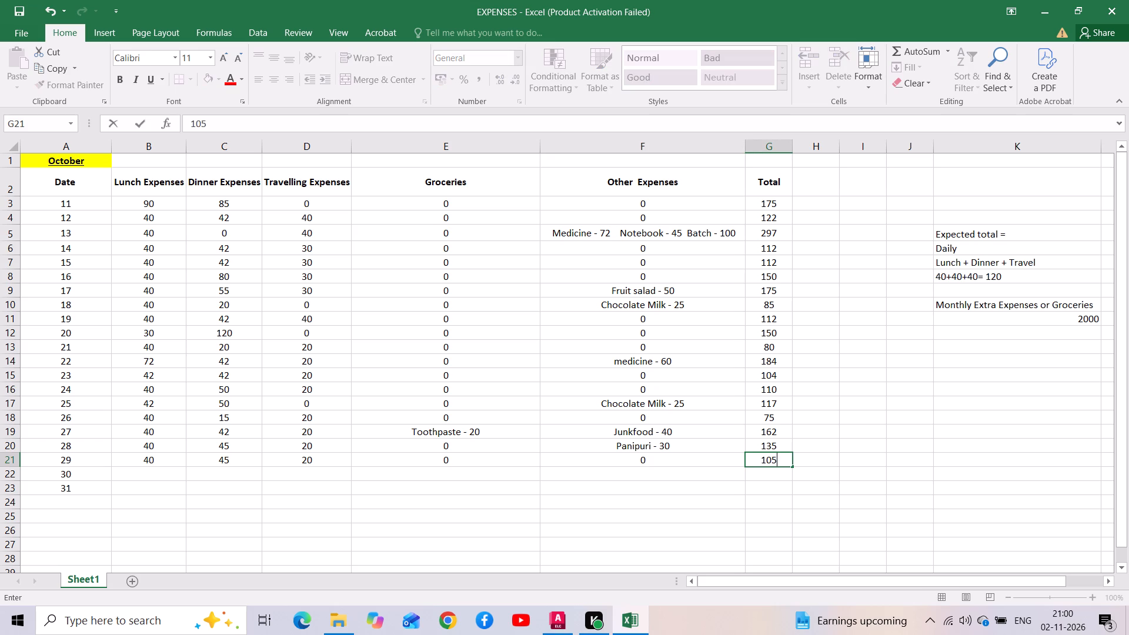
Enter the October 30 expenses for lunch as 40, dinner as 4, travelling as 20, groceries as 0 and other expenses as 0.
left_click(151, 474)
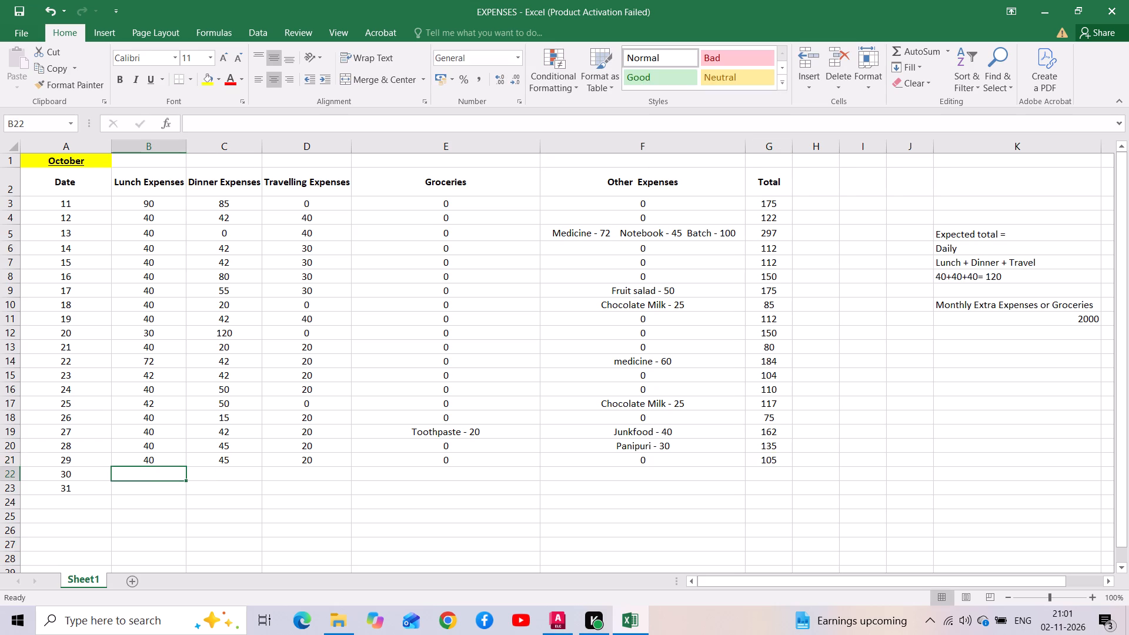
type("40")
key("Right")
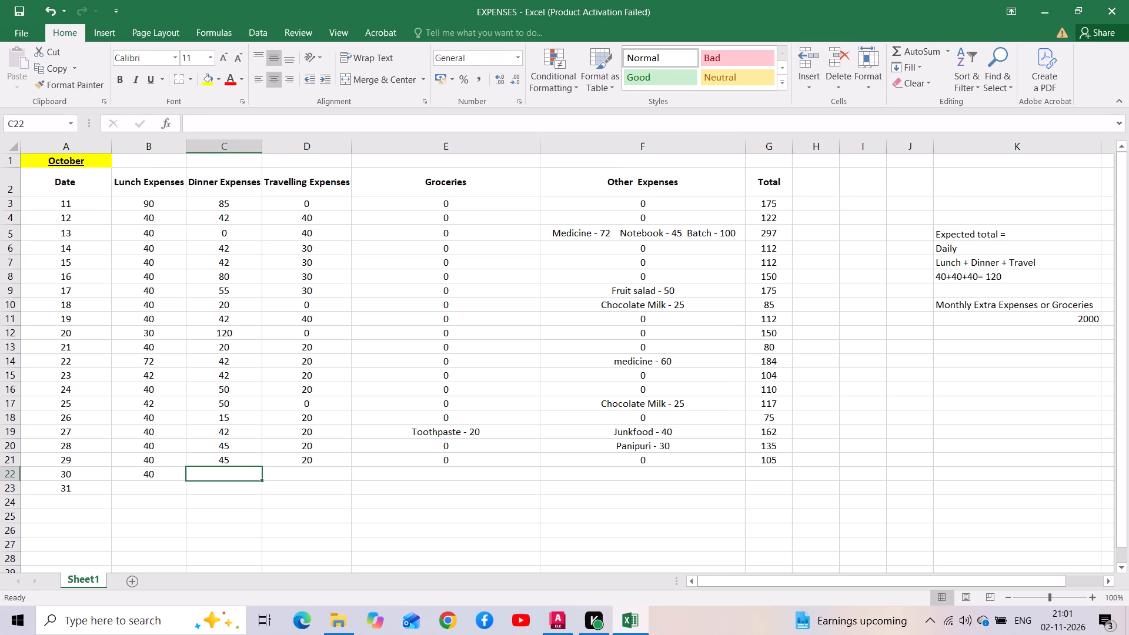
key("4")
key("Right")
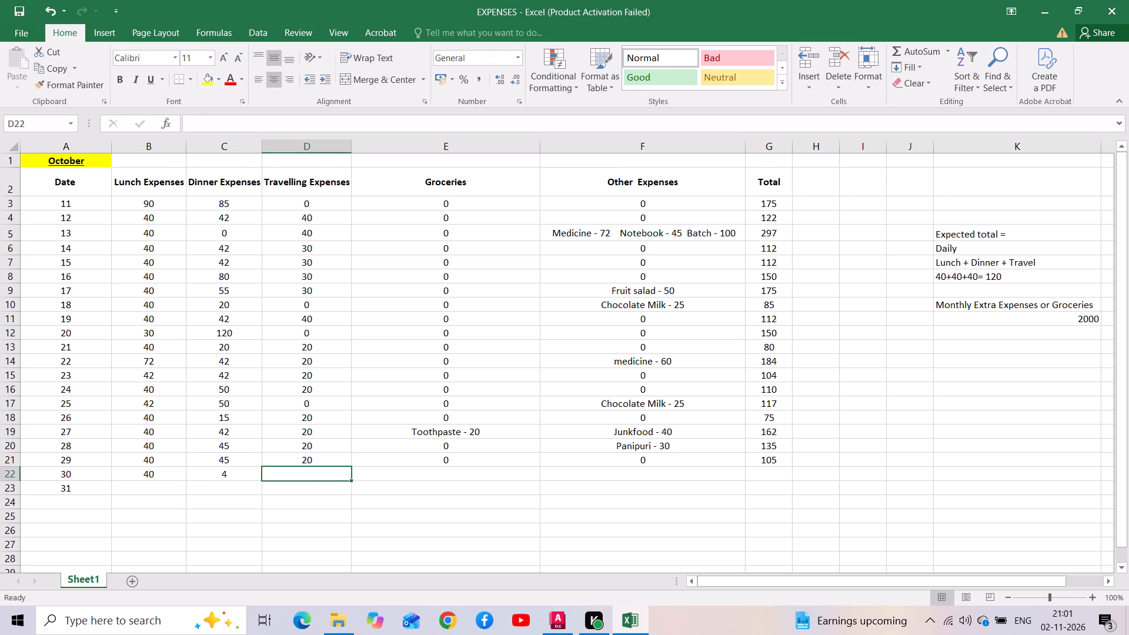
type("20")
key("Right")
key("0")
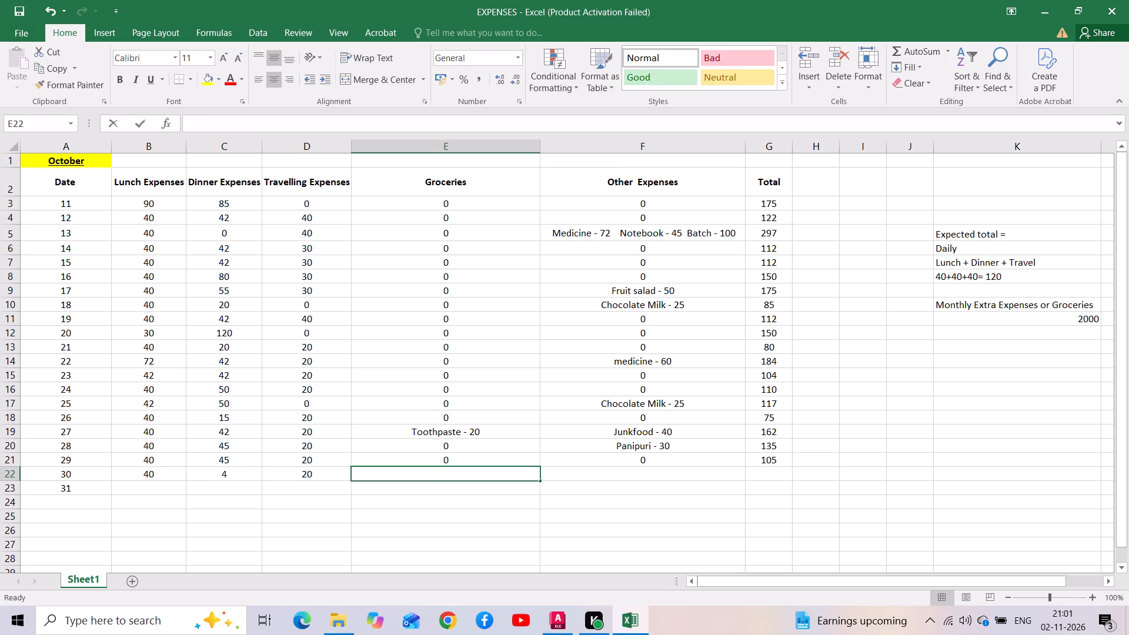
key("Right")
key("0")
key("Right")
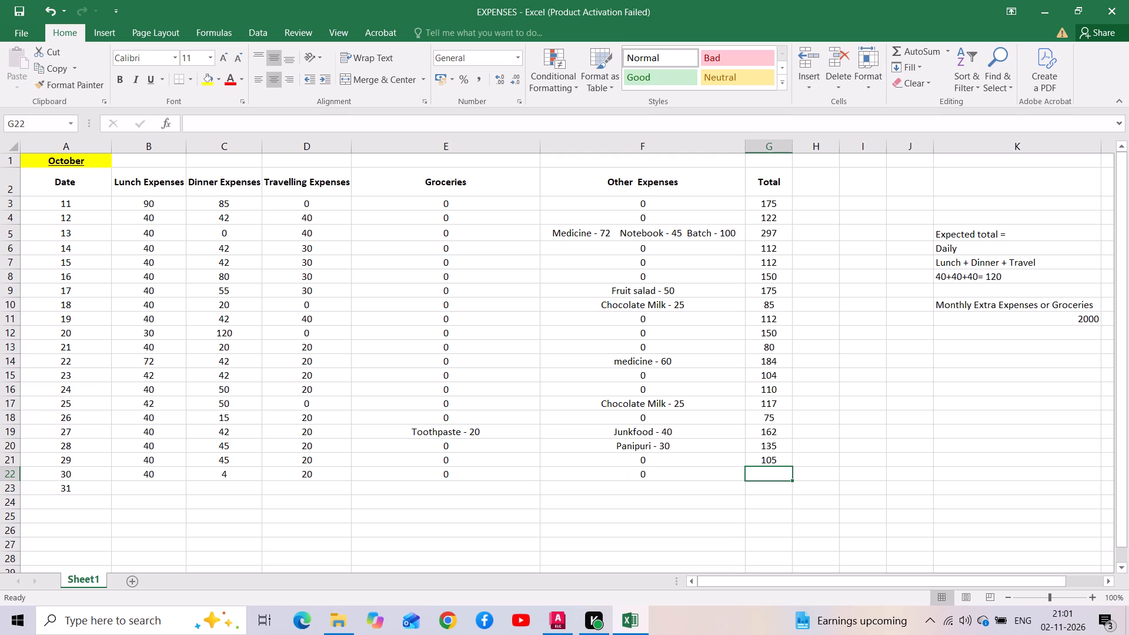
Change the October 30 dinner expense to 42.
left_click(223, 478)
key("1")
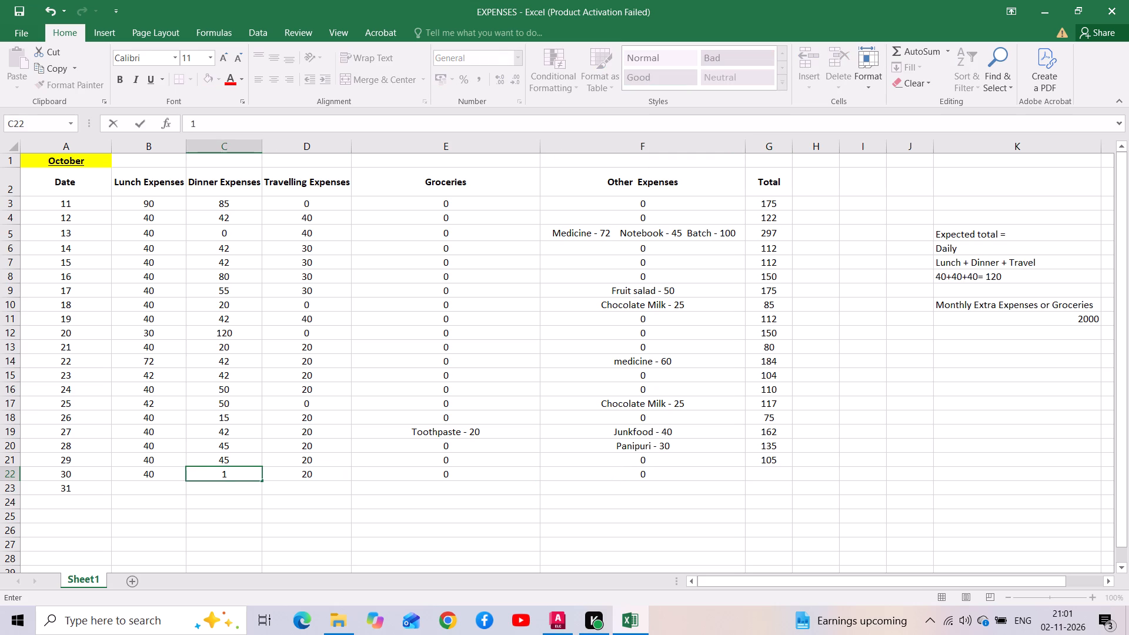
key("BackSpace")
type("42")
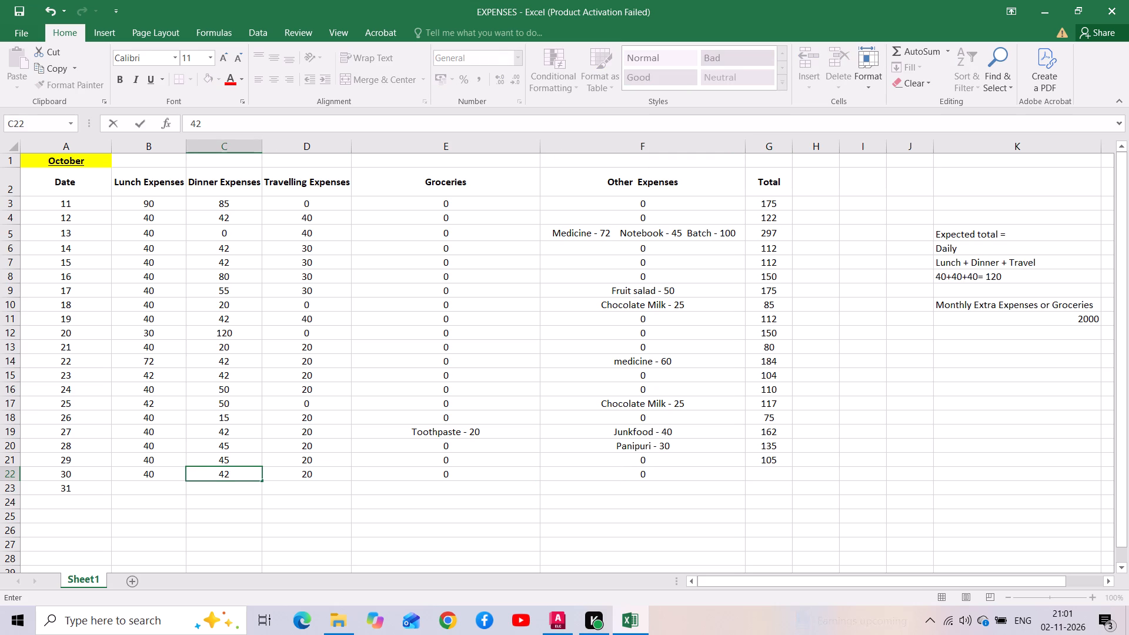
Enter 112 as the total for October 30.
left_click(755, 470)
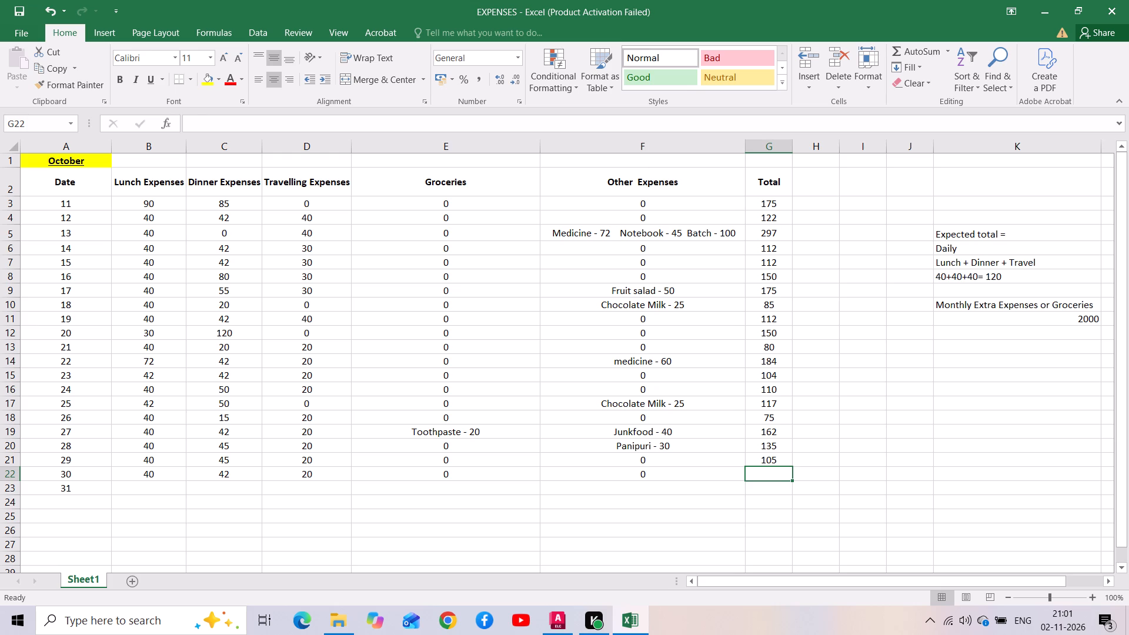
type("112")
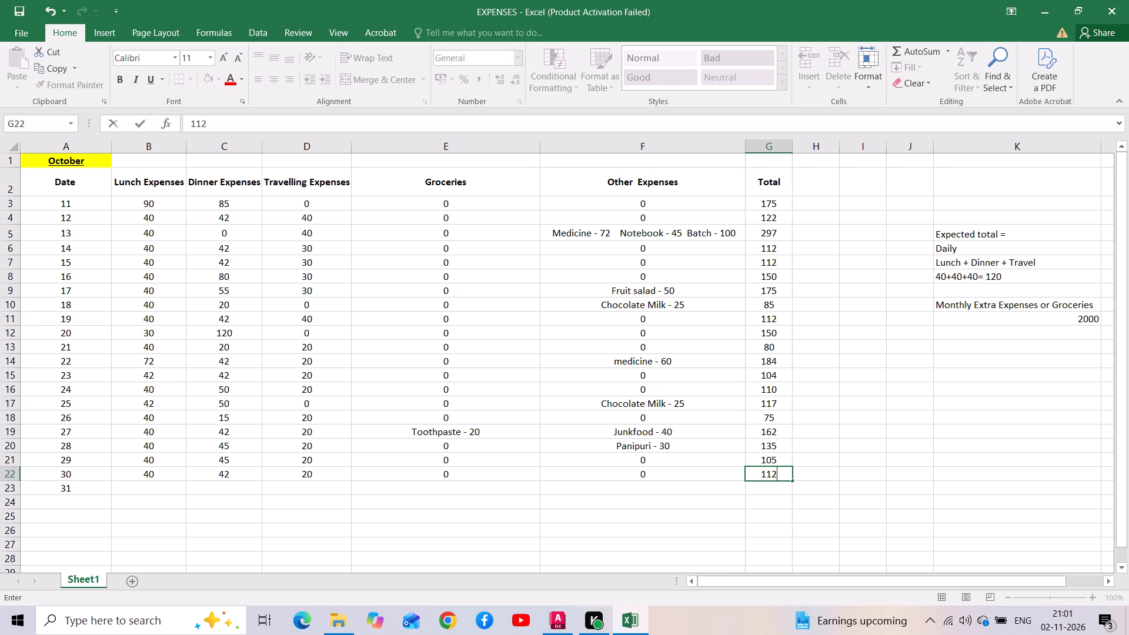
Enter the October 31 expenses for lunch as 40, dinner as 40, travelling as 30 and groceries as 0.
left_click(157, 489)
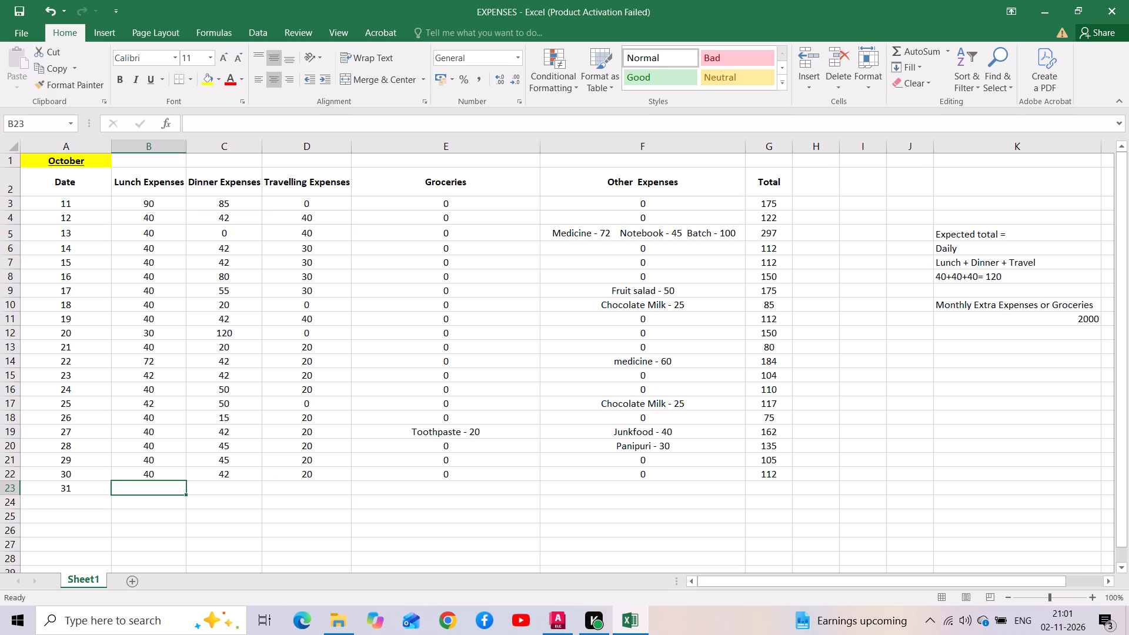
type("40")
key("Right")
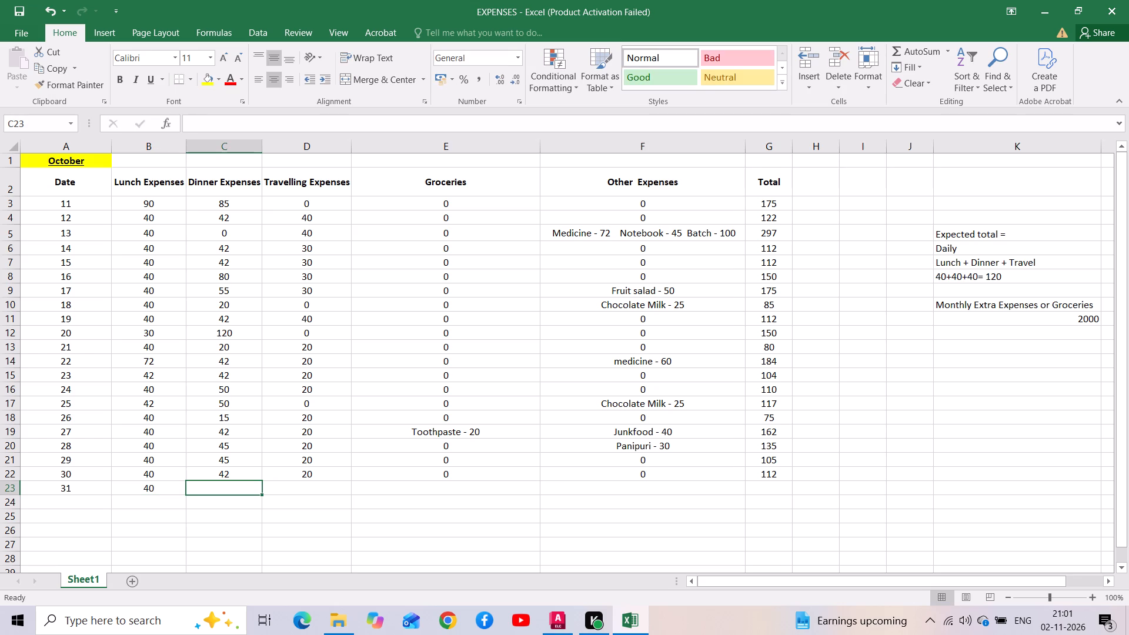
type("40")
key("Right")
type("30")
key("Right")
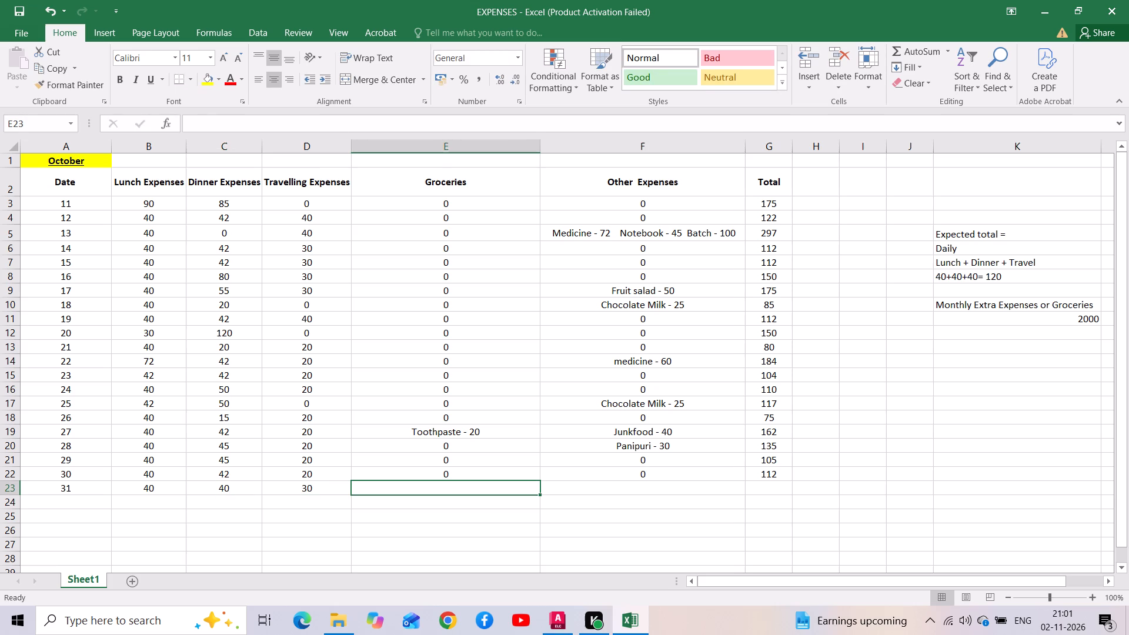
key("0")
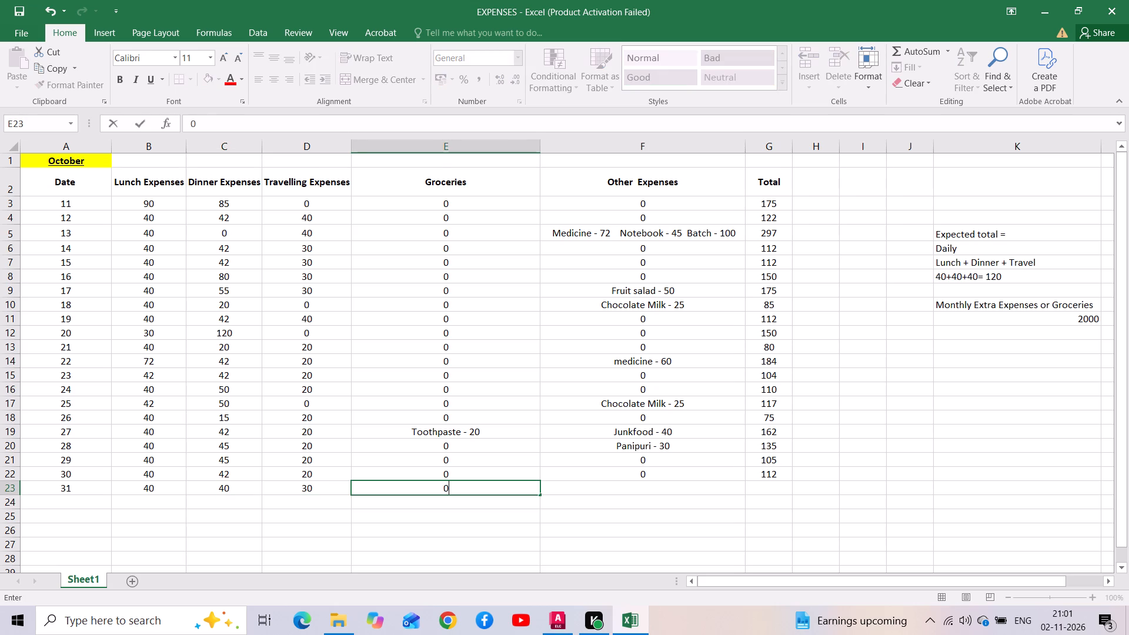
key("Right")
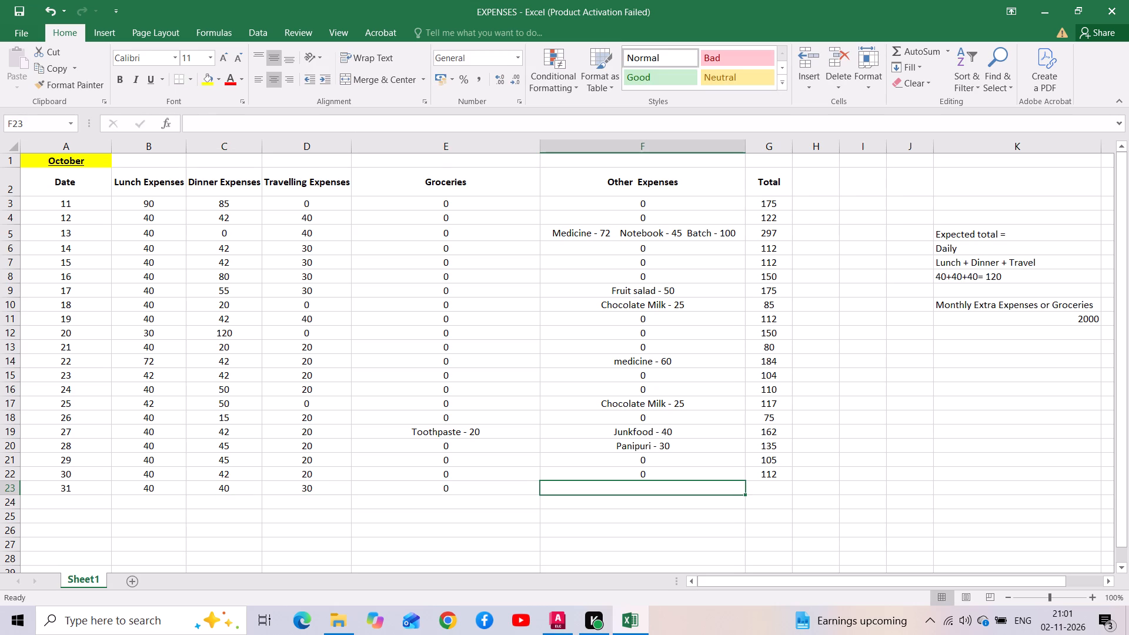
Enter "Ticket - 400 Mangalsutra - 250" as the other expenses entry for October 31.
type("Ticket")
key("space")
type("- 400")
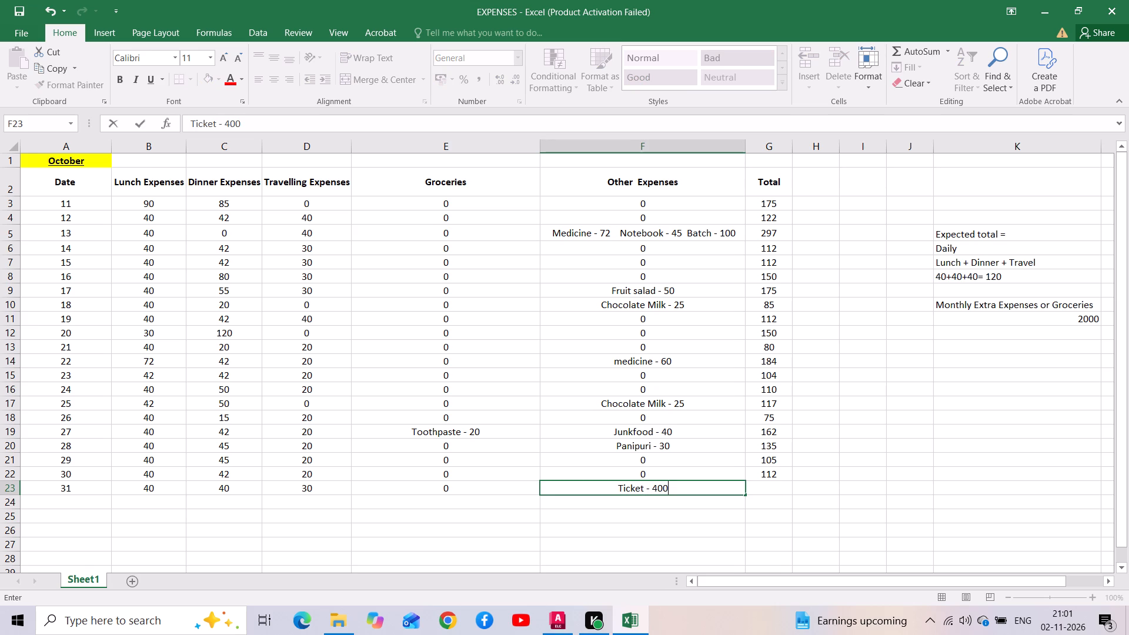
key("space")
type("Mangalsutr")
type("a -")
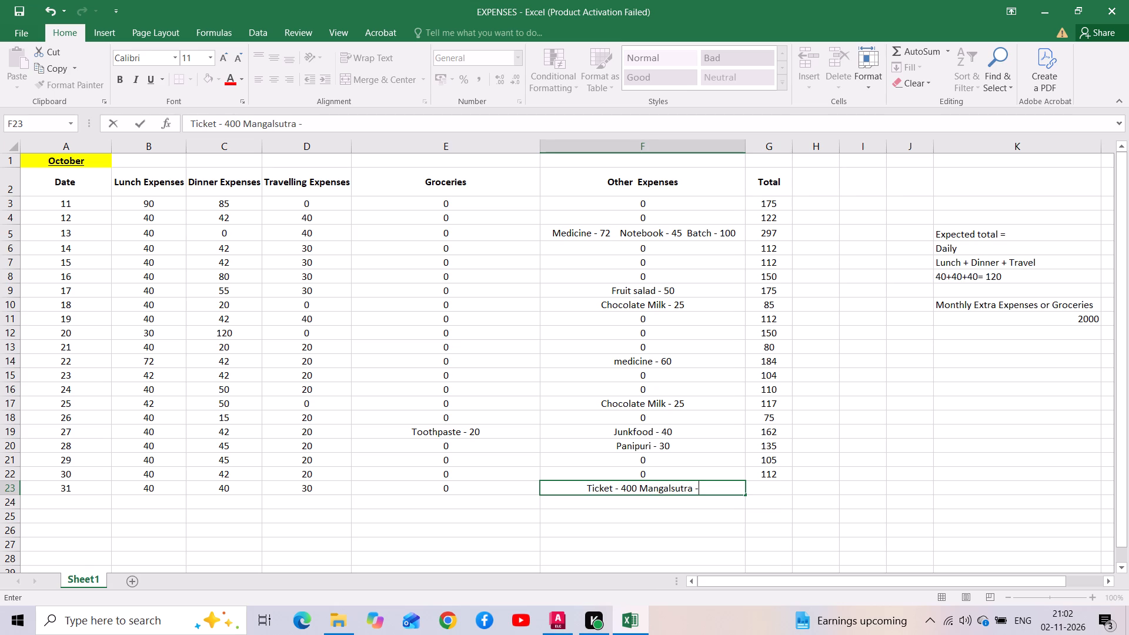
key("space")
type("250")
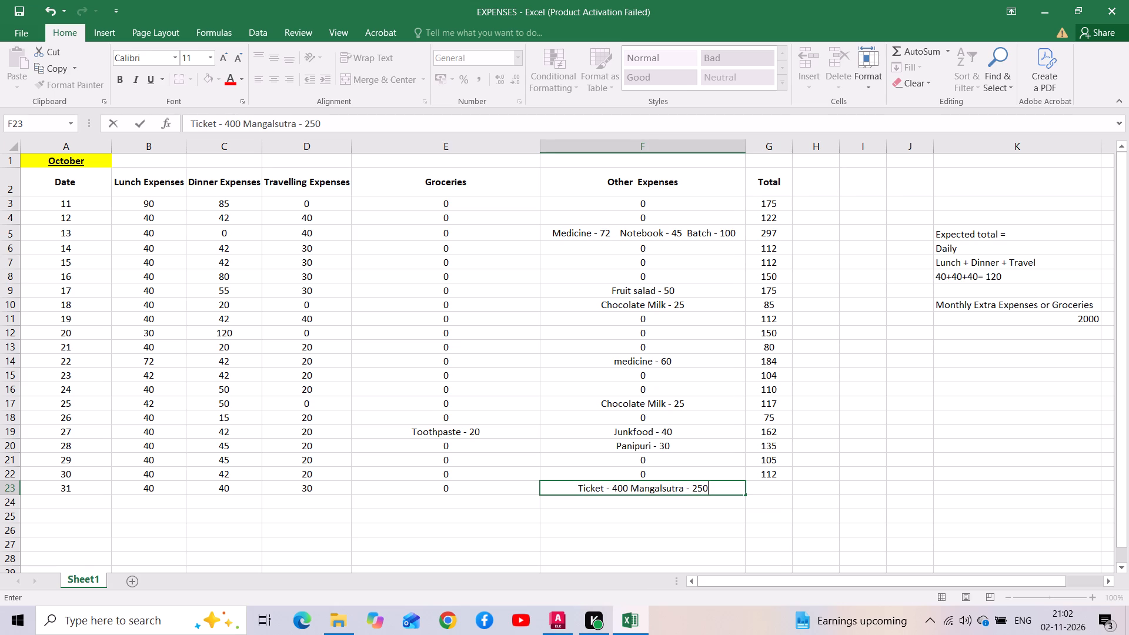
key("Right")
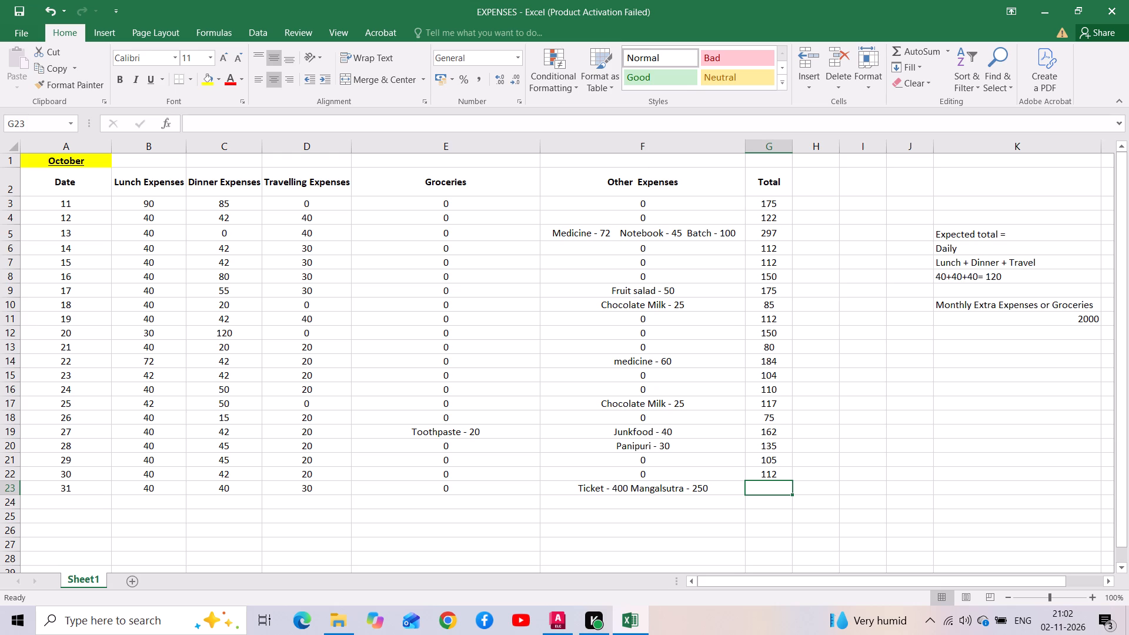
Enter 760 as the total for October 31.
type("76")
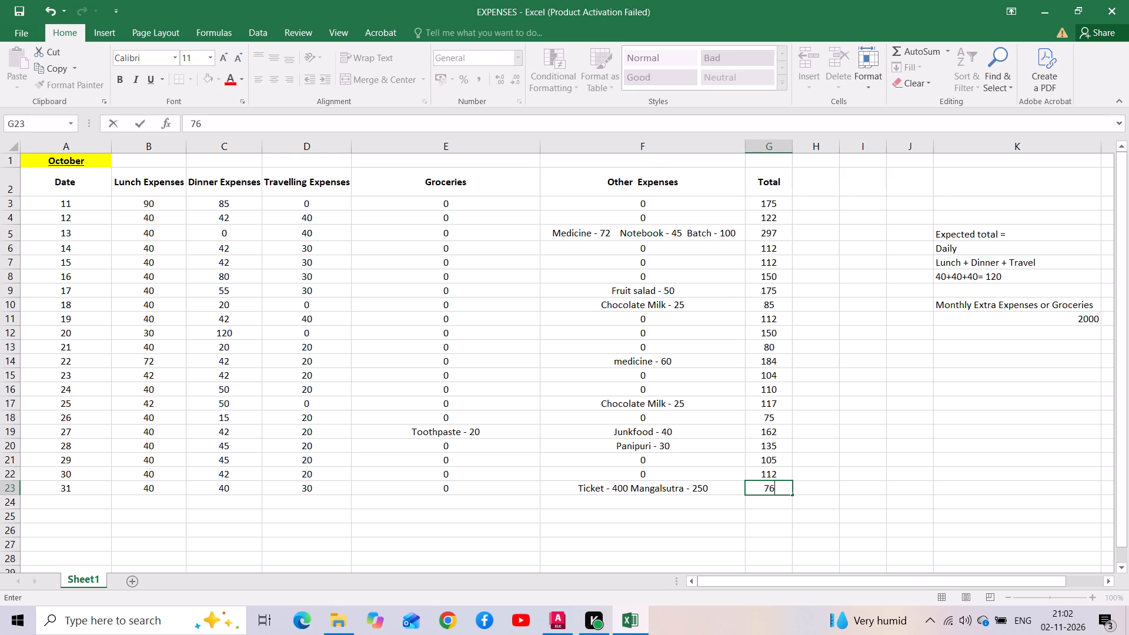
key("0")
Add the heading "November" in cell A25, below the October rows, and make it bold and underlined.
left_click(68, 517)
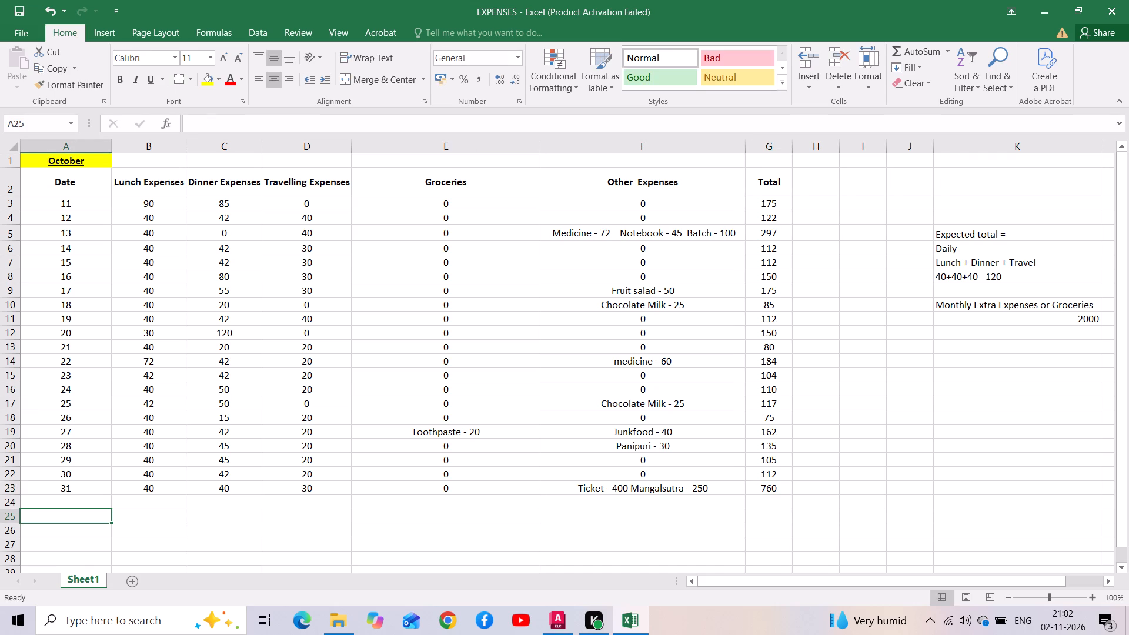
key("shift+n")
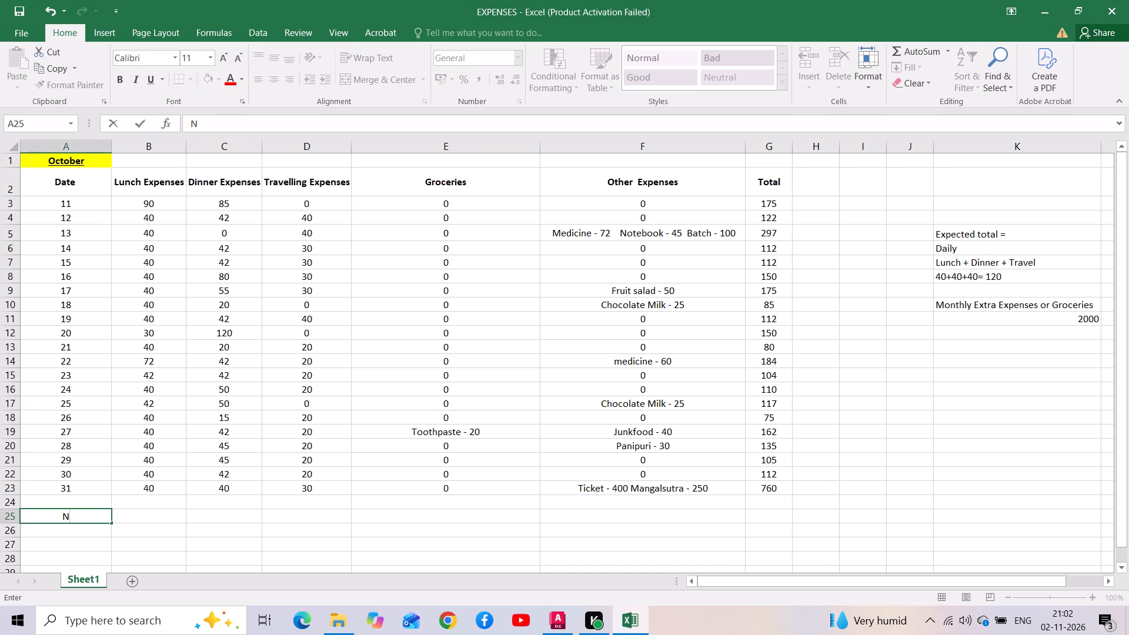
type("ovember")
left_click_drag(92, 513, 62, 519)
left_click_drag(62, 519, 42, 519)
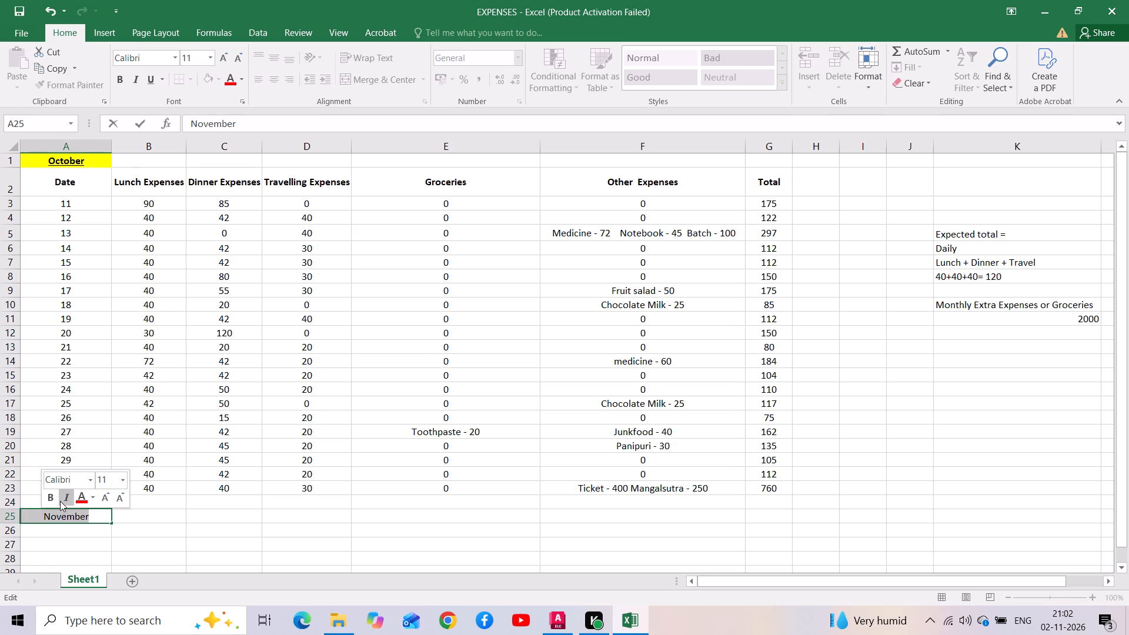
left_click(50, 501)
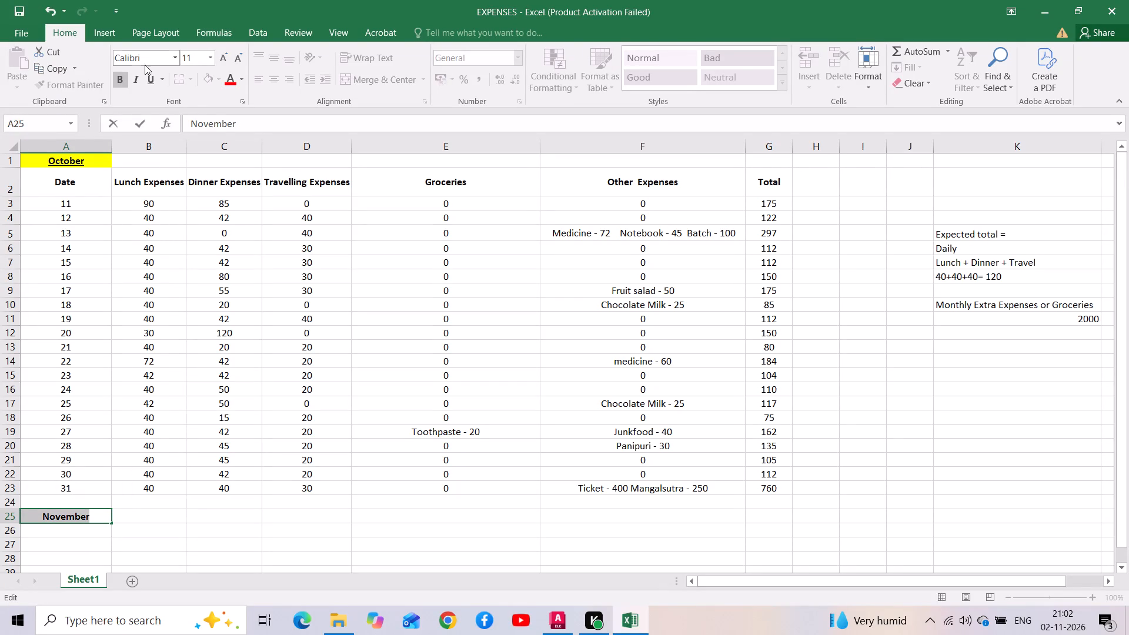
left_click(149, 81)
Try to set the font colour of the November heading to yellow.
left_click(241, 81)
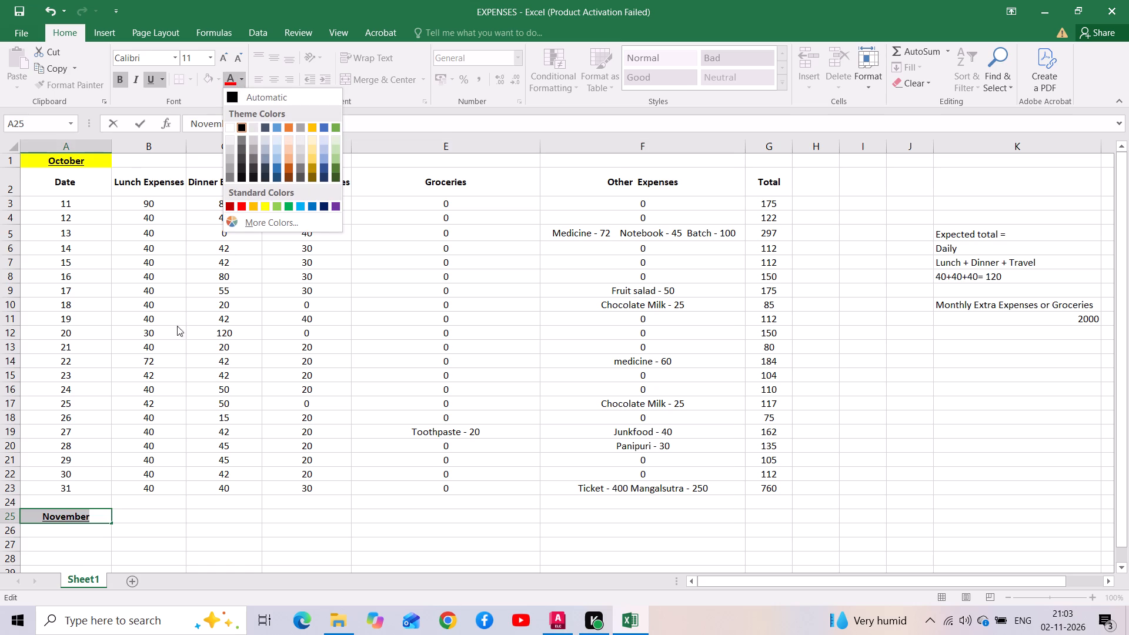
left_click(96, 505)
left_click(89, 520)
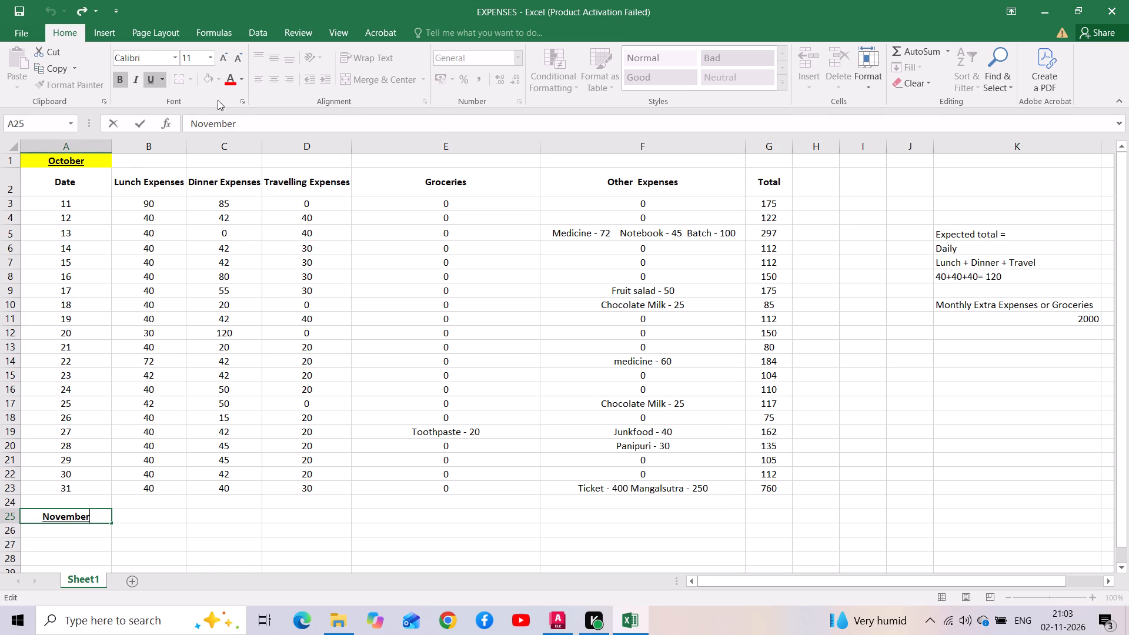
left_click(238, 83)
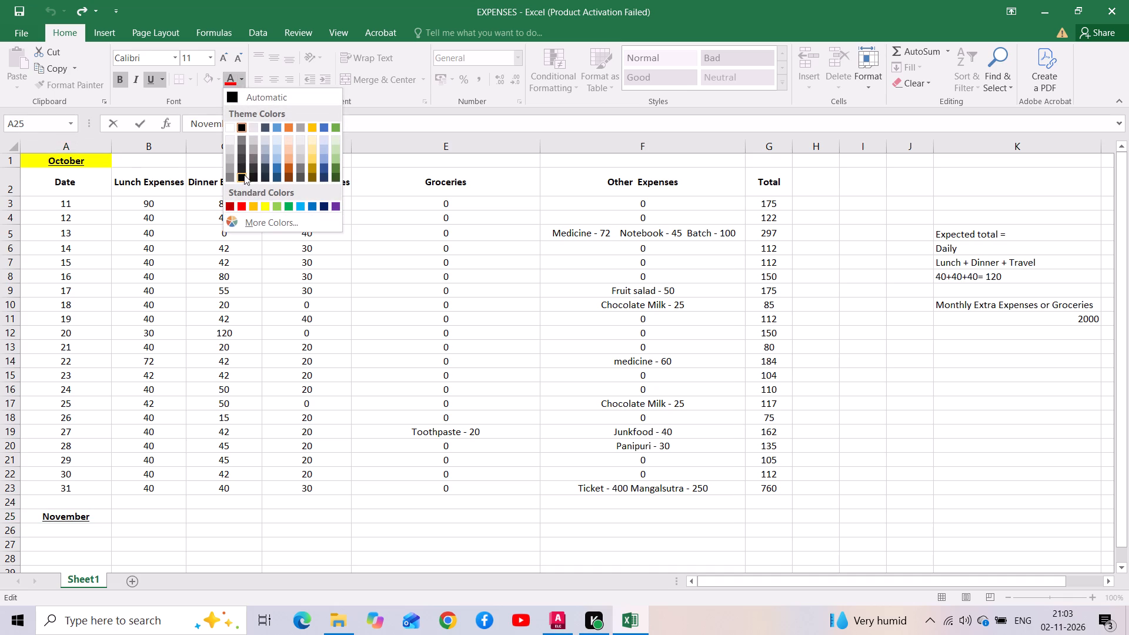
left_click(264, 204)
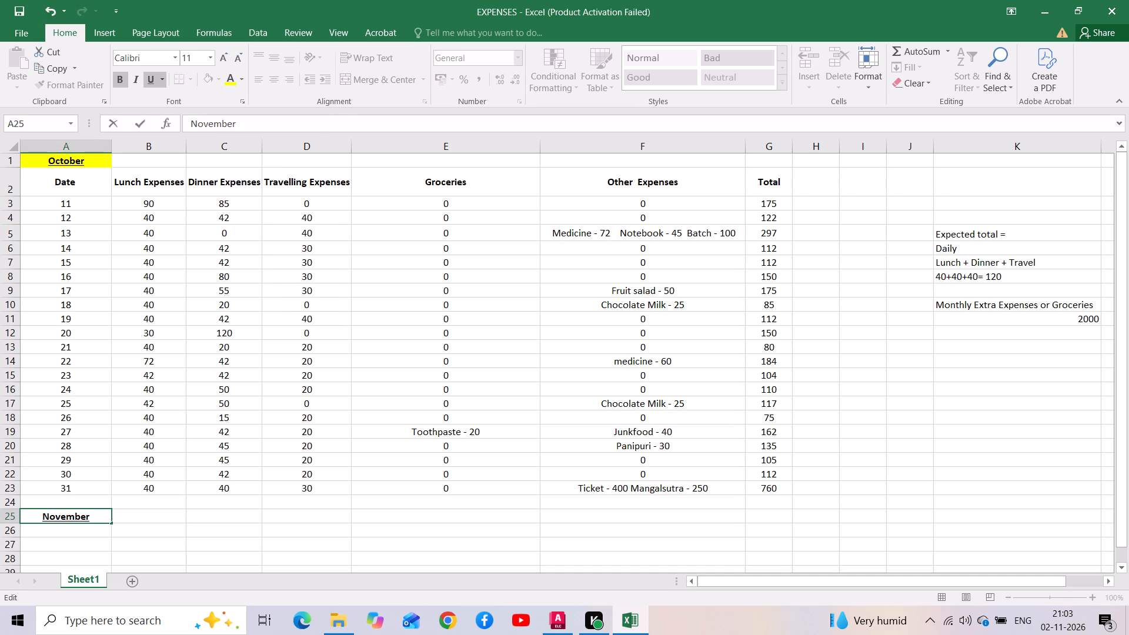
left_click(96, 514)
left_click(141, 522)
Fill the November heading cell with yellow.
left_click(91, 515)
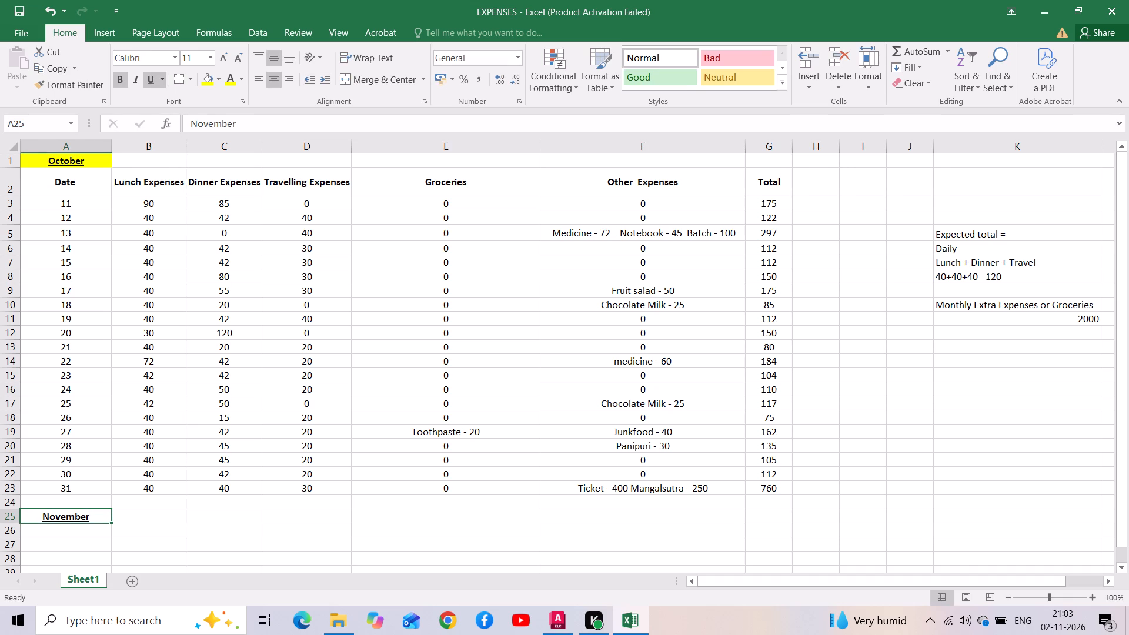
left_click(209, 81)
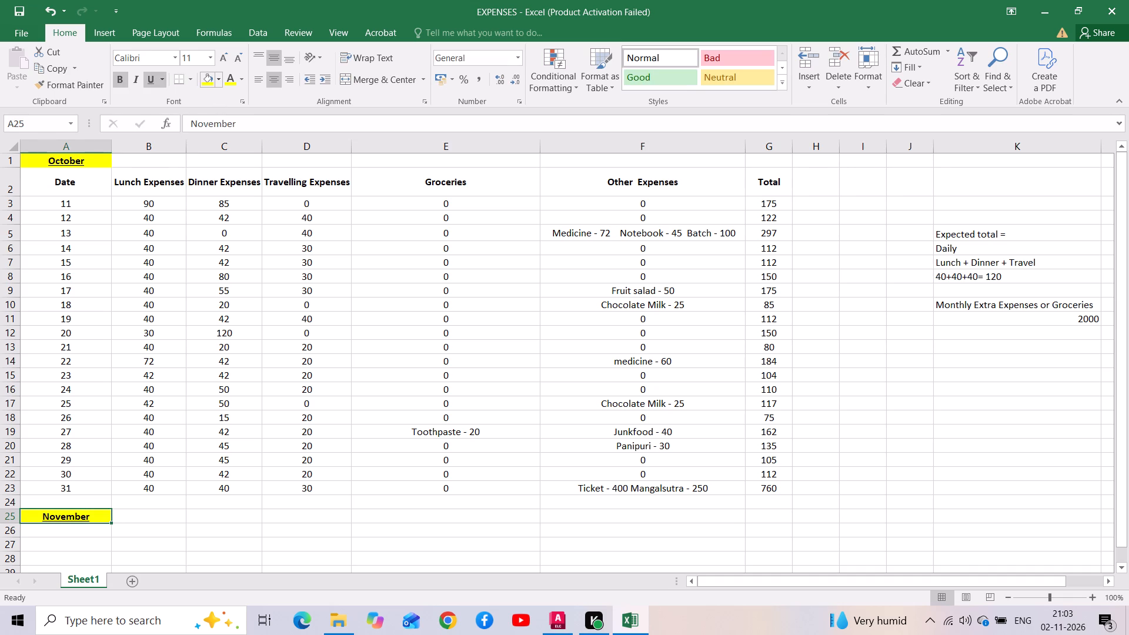
Enter 1 in the cell below the November heading and fill the dates down to row 37 as a series, 1 to 12.
left_click(71, 532)
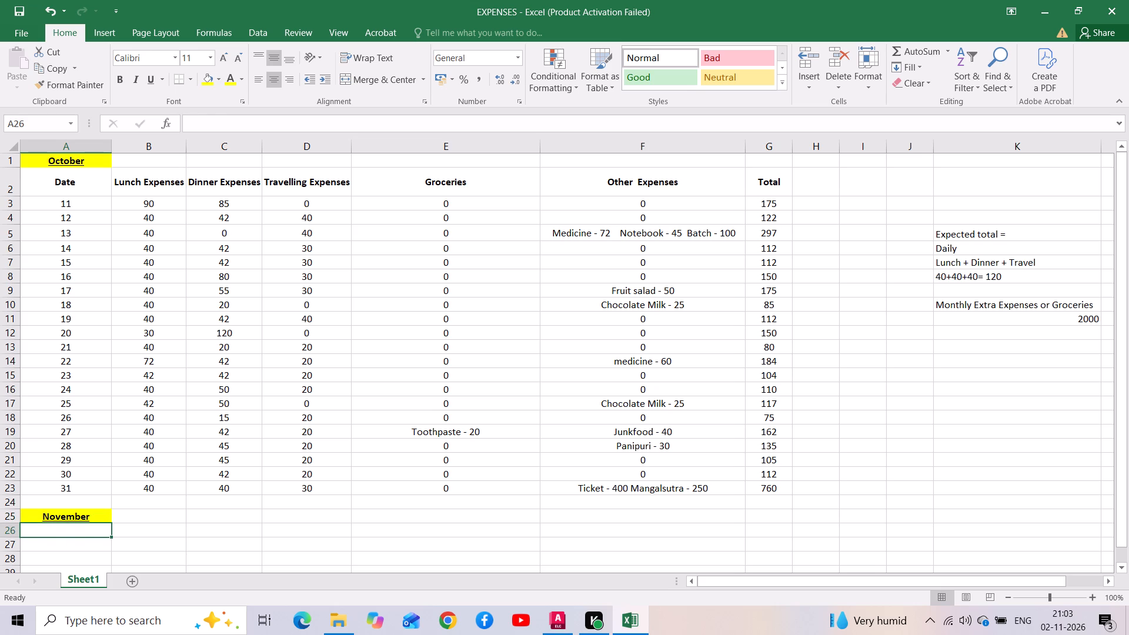
scroll(66, 536, "down", 4)
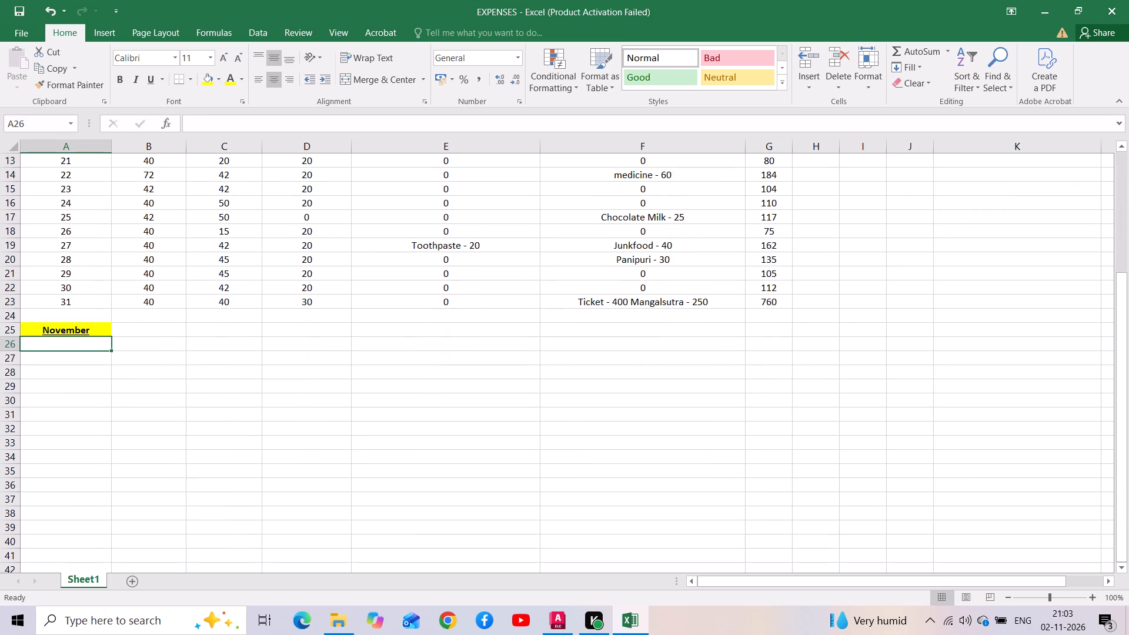
scroll(71, 365, "down", 1)
scroll(71, 365, "up", 2)
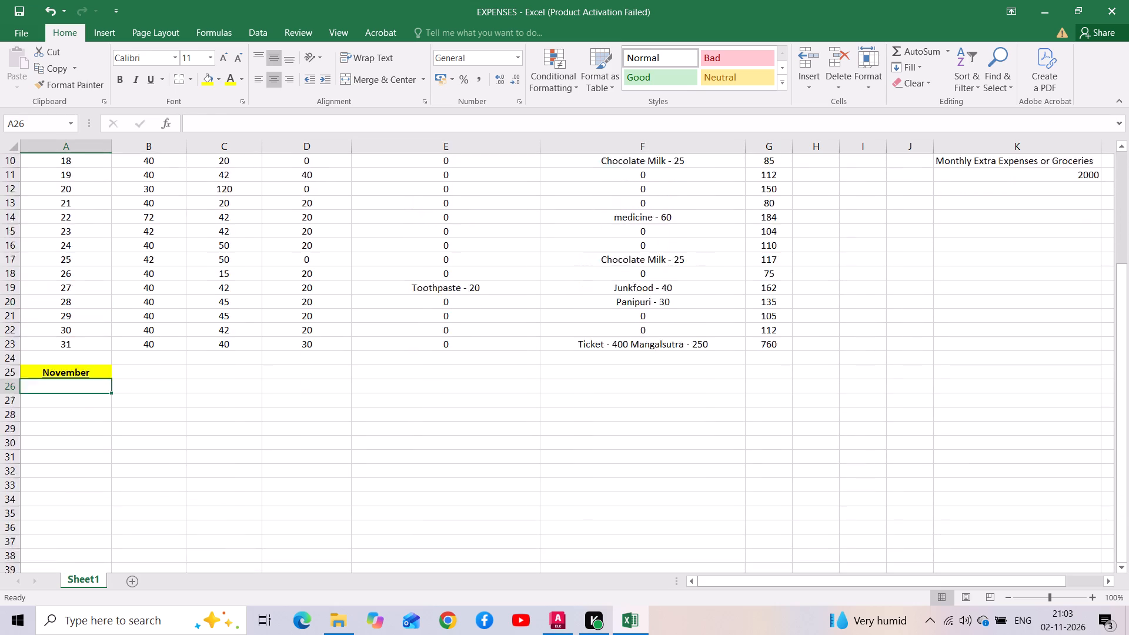
scroll(71, 365, "up", 5)
scroll(71, 365, "down", 3)
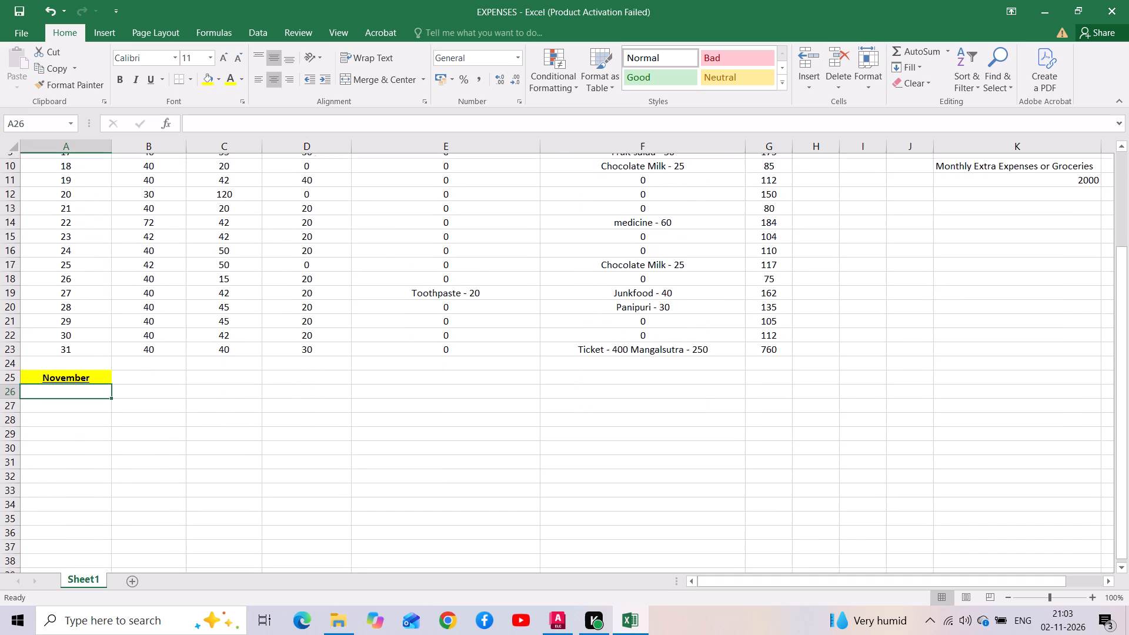
scroll(71, 381, "down", 1)
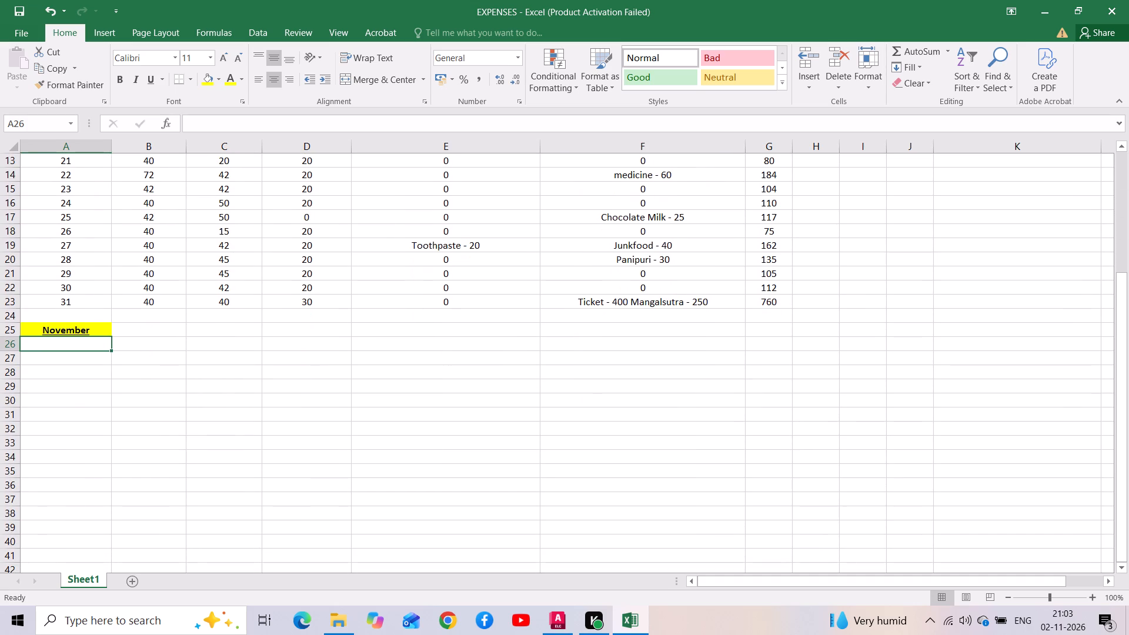
key("1")
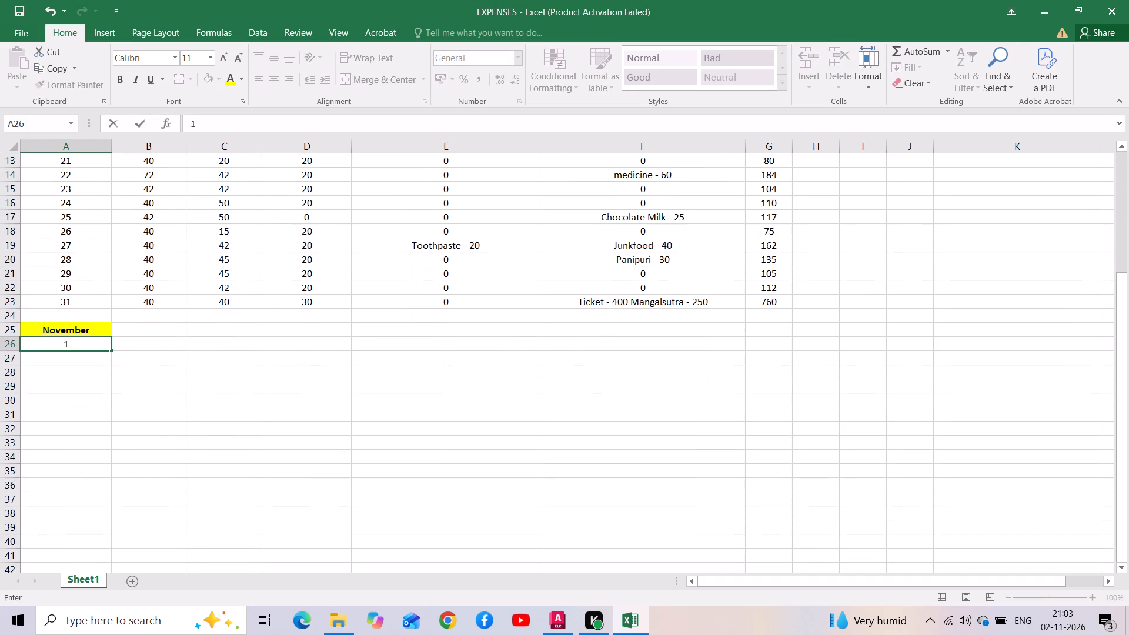
left_click_drag(111, 349, 96, 512)
scroll(96, 512, "down", 1)
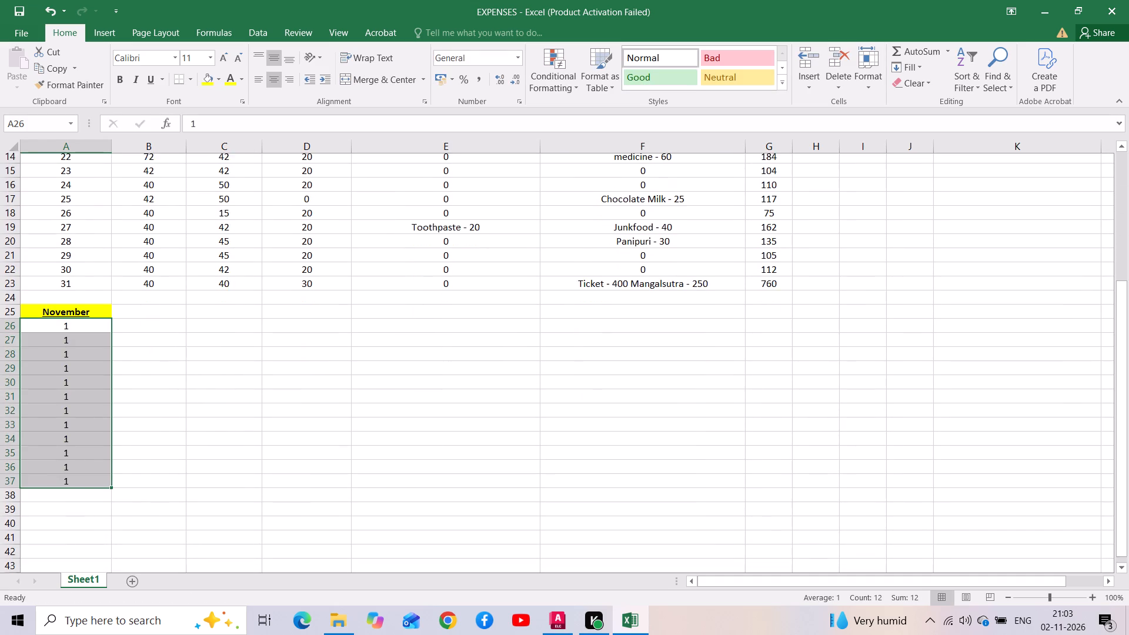
scroll(96, 512, "down", 1)
left_click(124, 435)
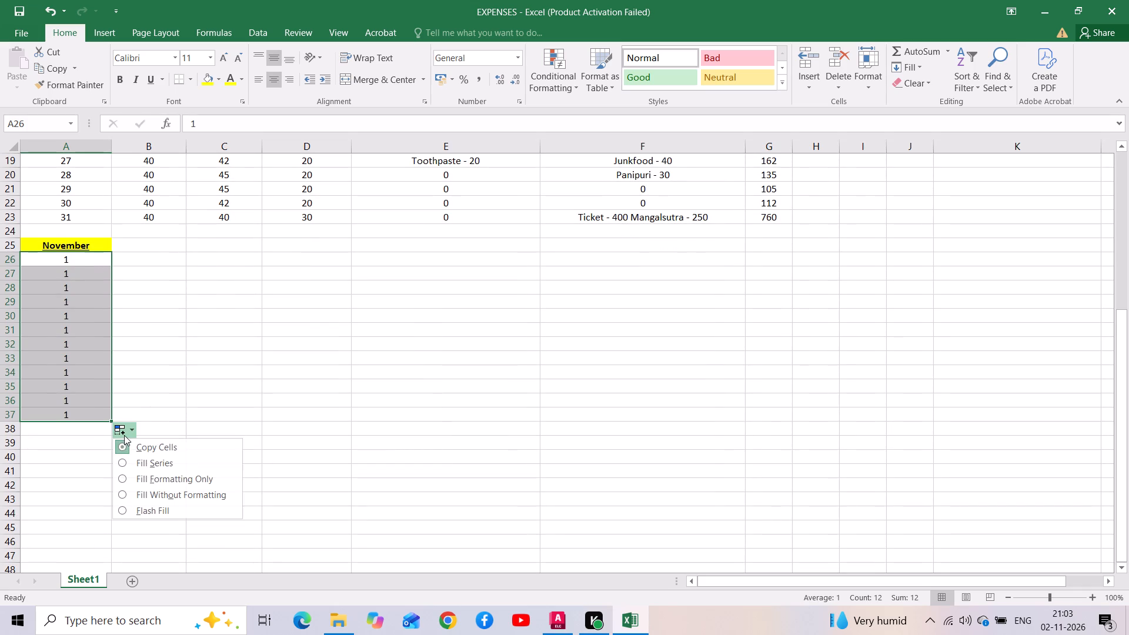
left_click(141, 459)
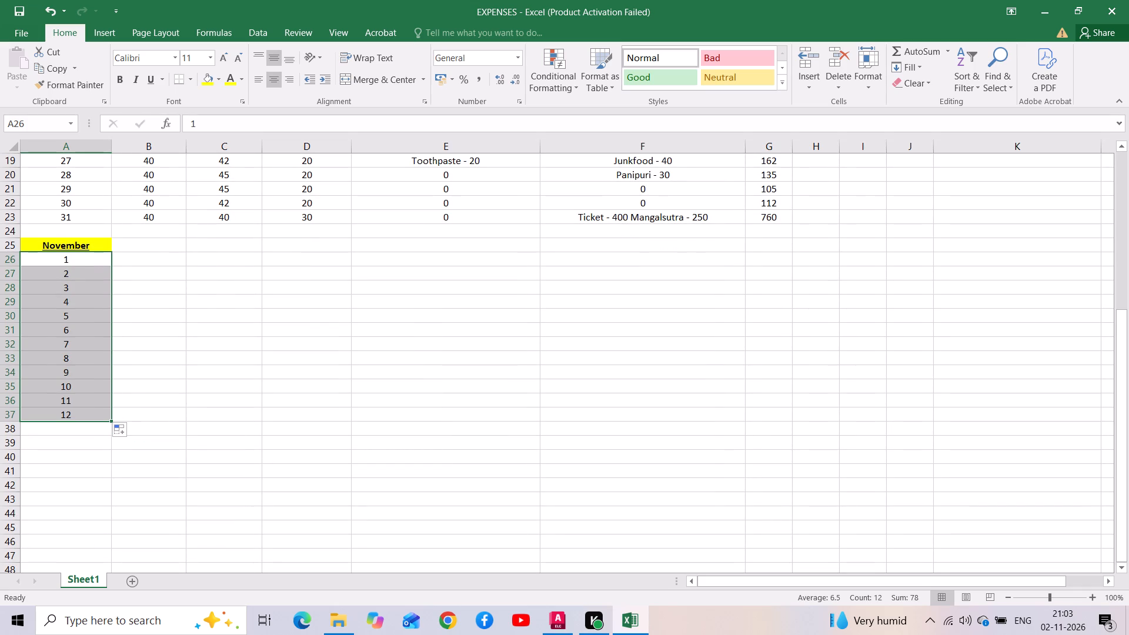
Extend the November date series down column A through 30.
left_click_drag(111, 422, 103, 544)
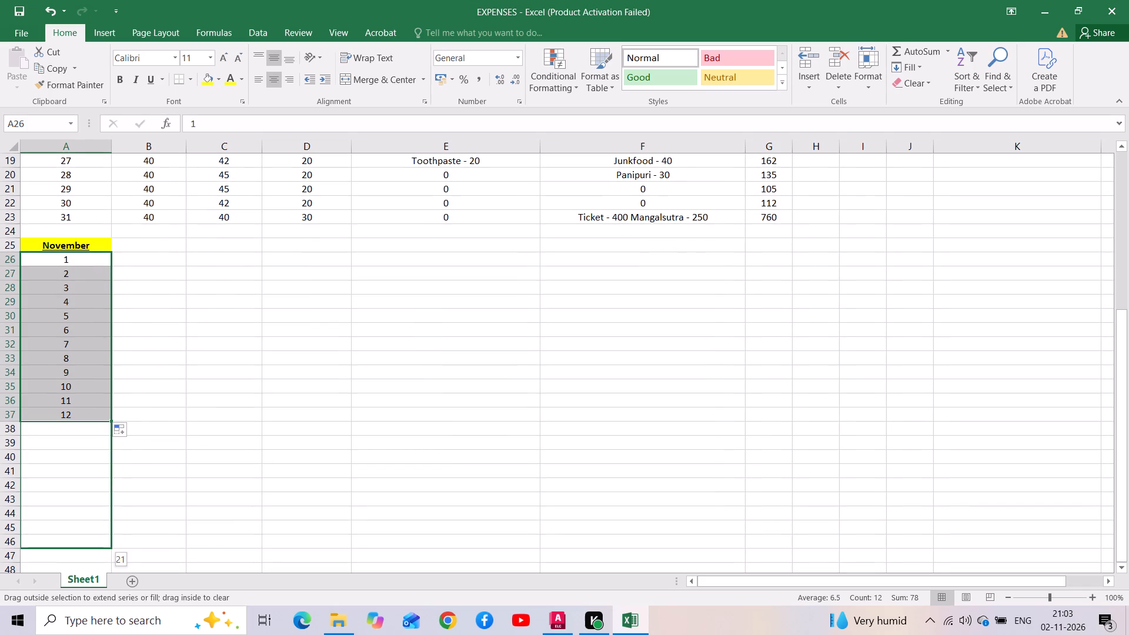
left_click_drag(103, 544, 103, 559)
scroll(104, 480, "down", 4)
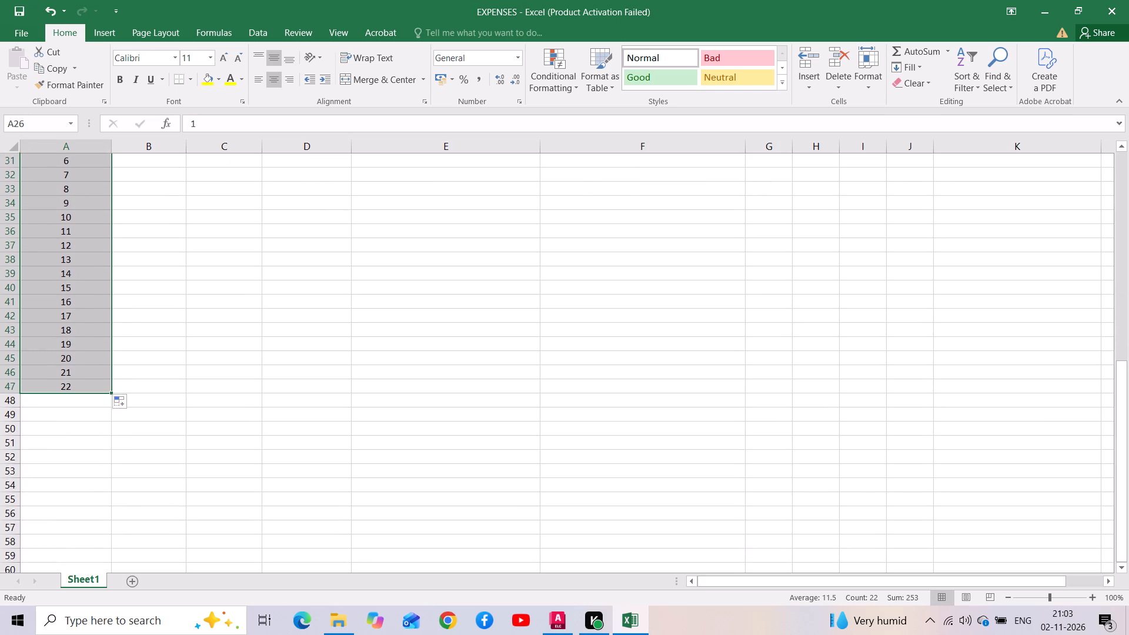
left_click_drag(110, 392, 102, 488)
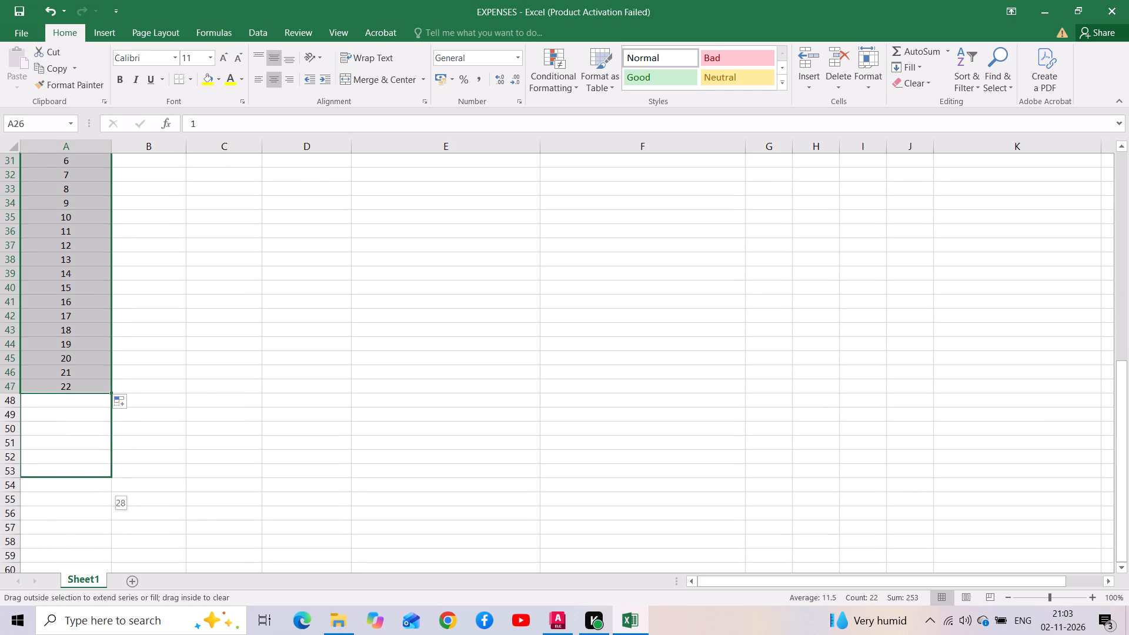
left_click_drag(102, 488, 101, 489)
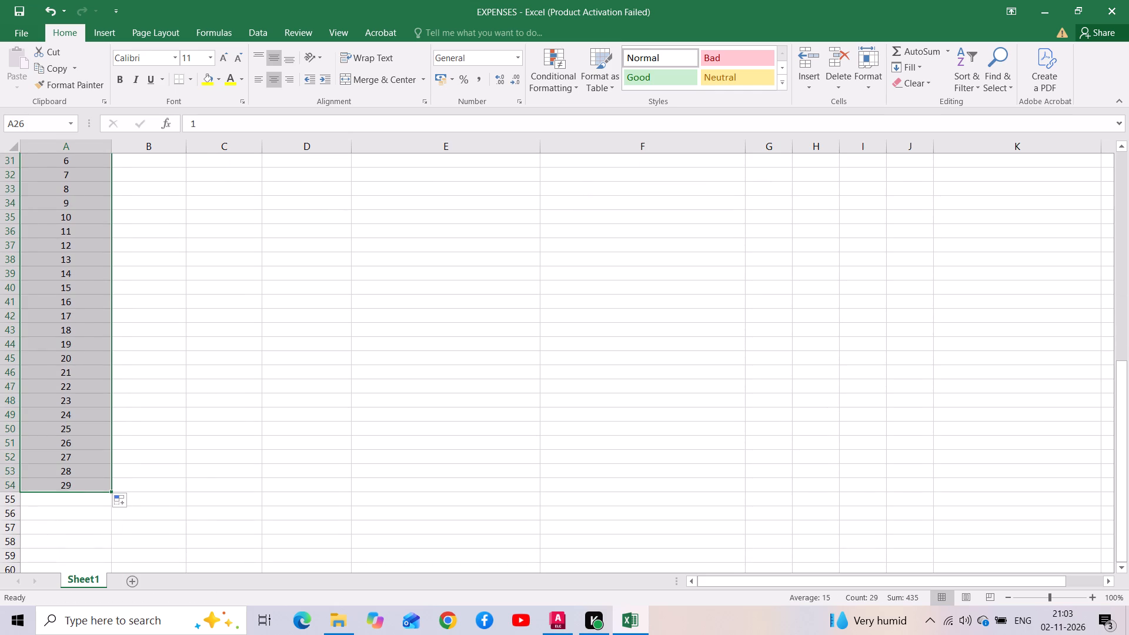
left_click_drag(111, 489, 115, 502)
Review the October table with its column headings and the November date column below it.
scroll(122, 418, "up", 3)
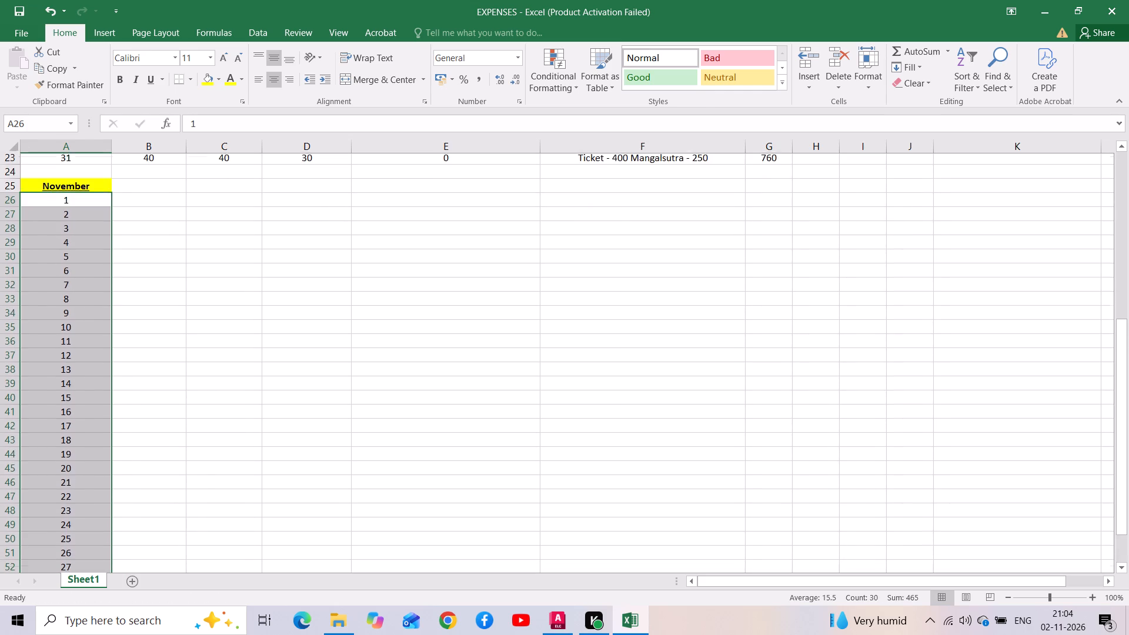
scroll(131, 231, "up", 1)
left_click(138, 261)
scroll(138, 267, "up", 1)
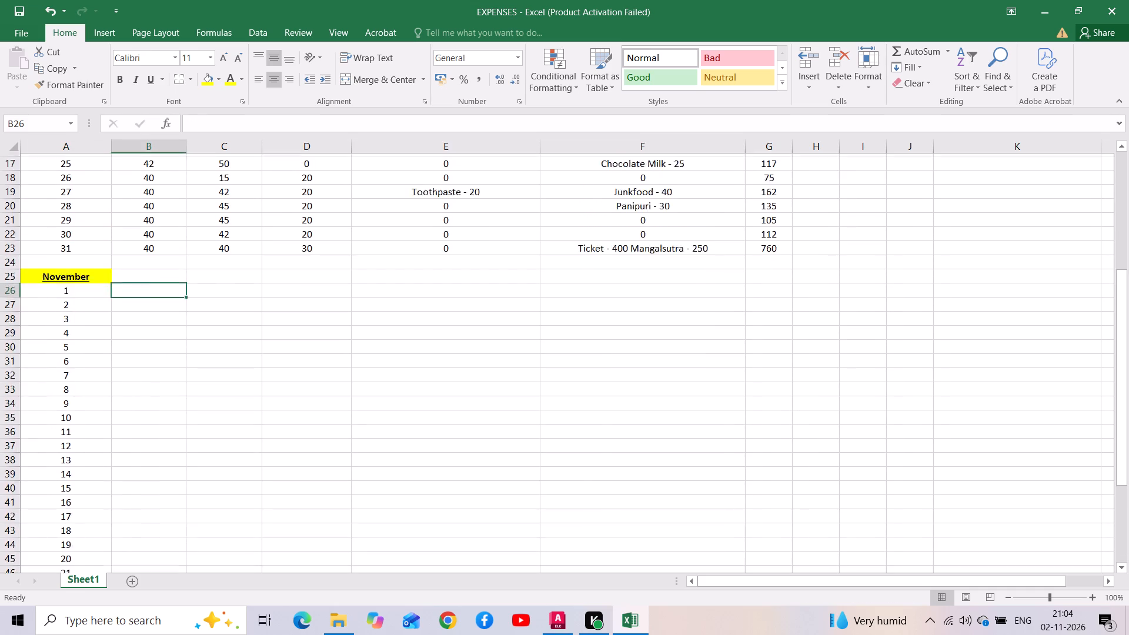
scroll(138, 271, "up", 6)
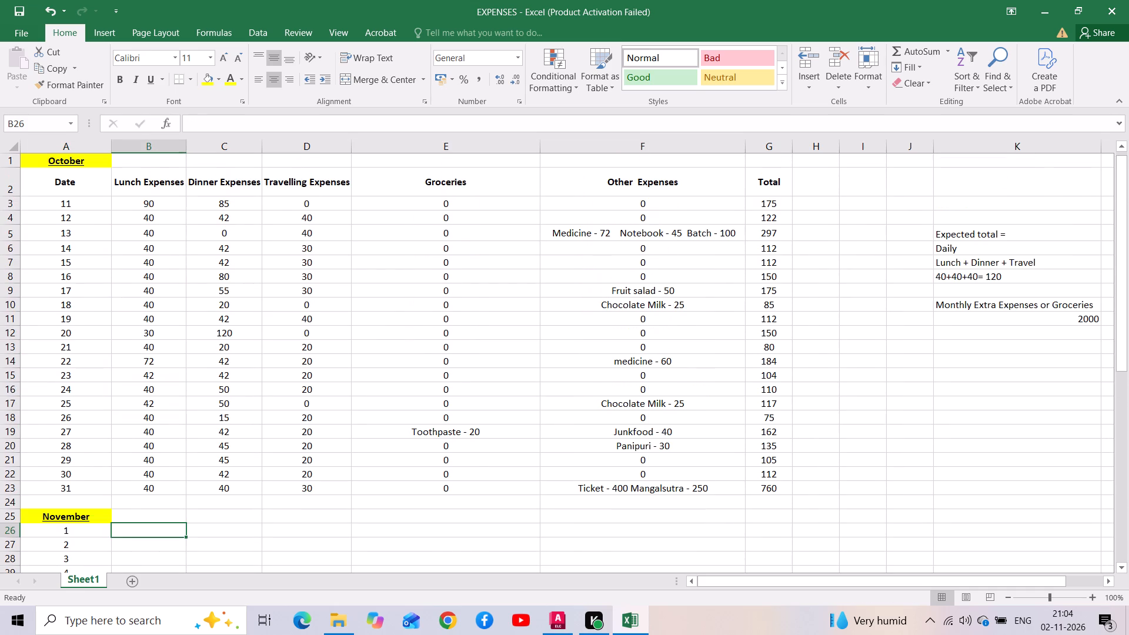
scroll(148, 293, "up", 2)
scroll(148, 293, "down", 2)
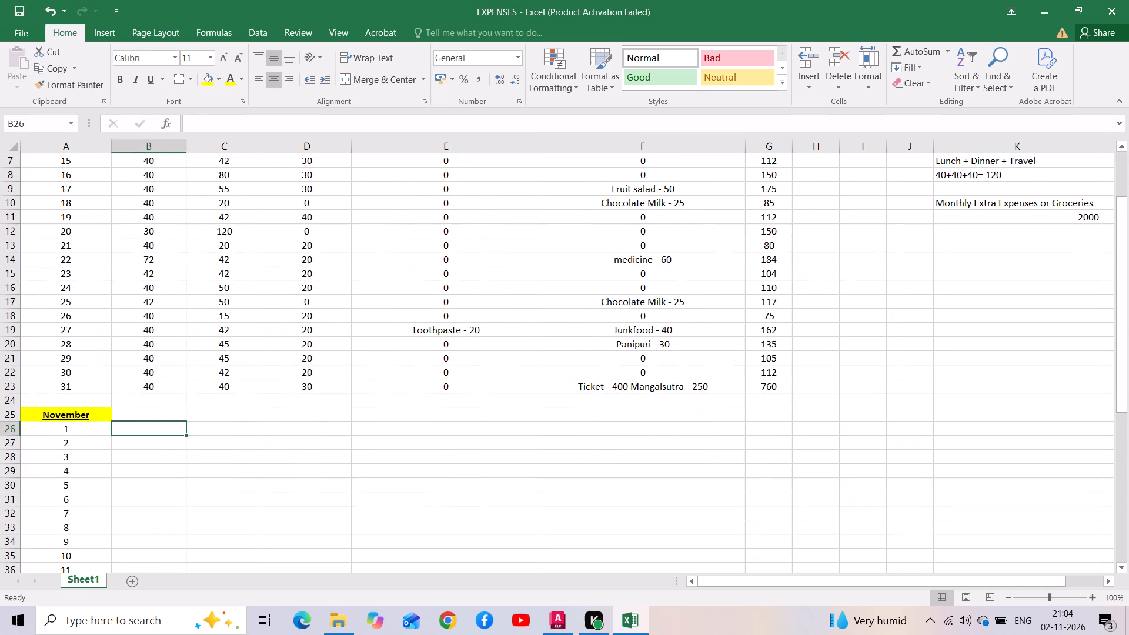
scroll(109, 419, "up", 1)
middle_click_drag(77, 451, 82, 394)
scroll(86, 390, "down", 5)
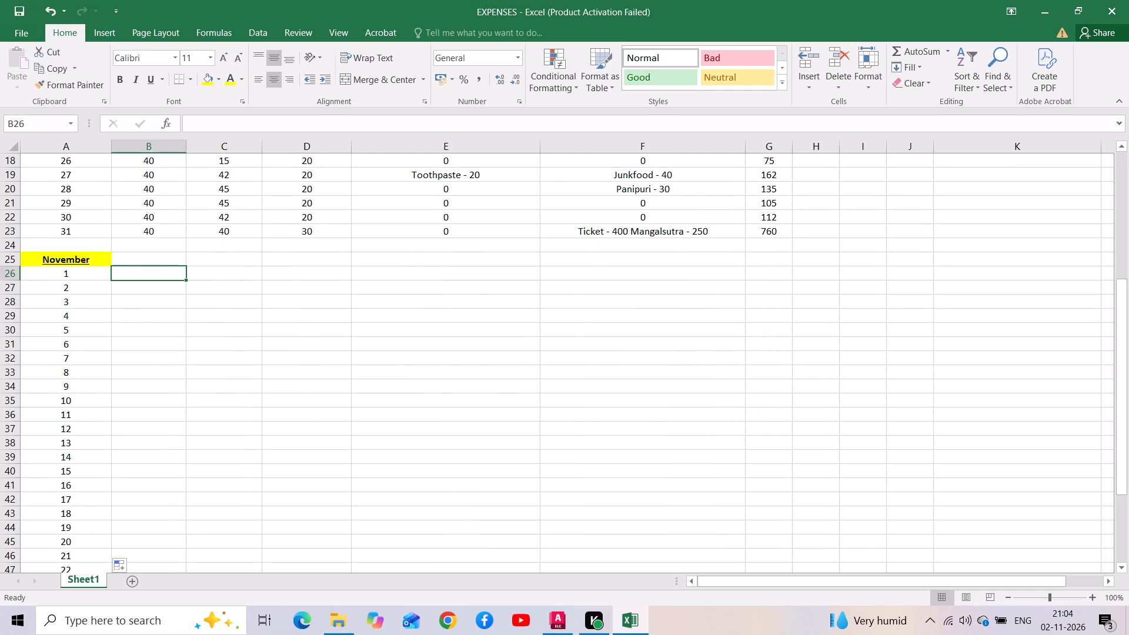
Clear the dates 1 and 2 from the two cells directly below the November heading.
left_click(71, 275)
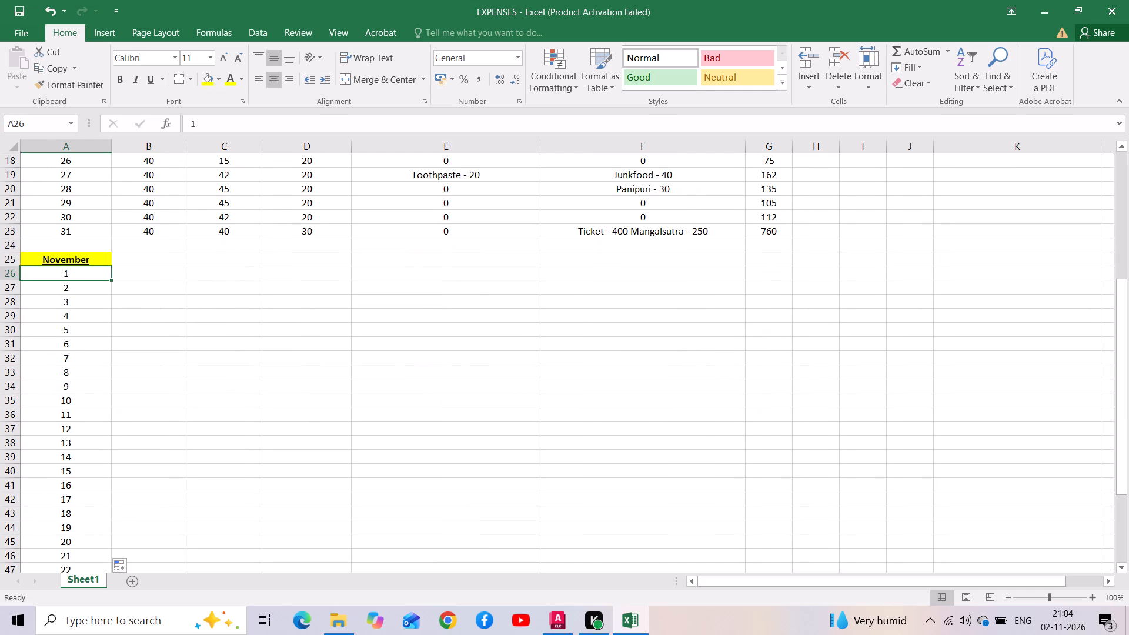
key("Delete")
left_click(85, 290)
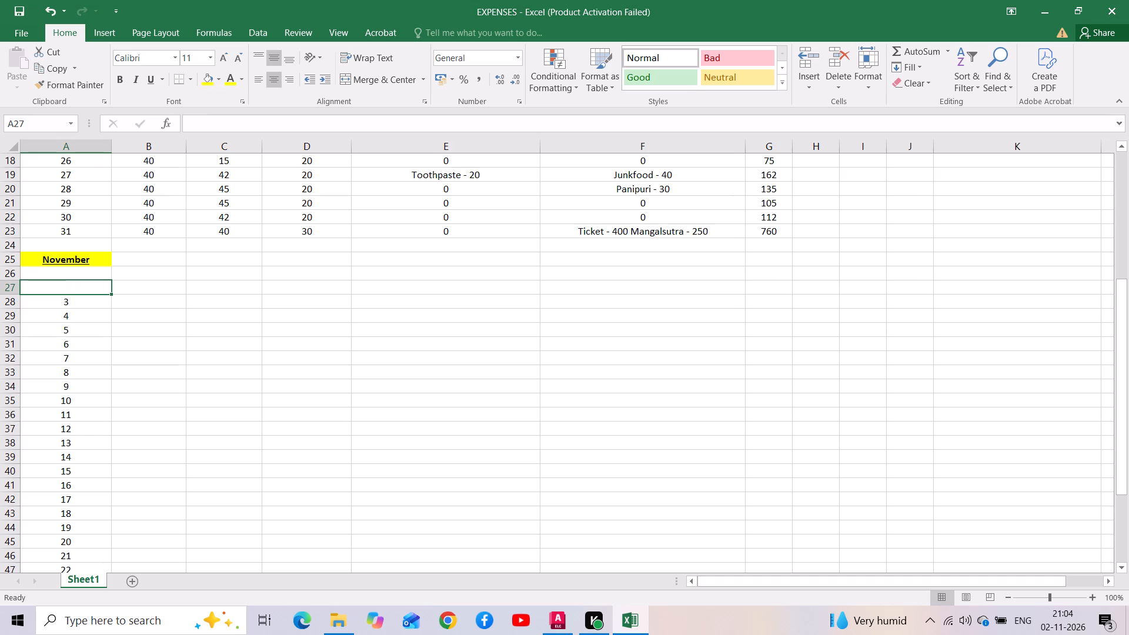
Copy the October column-heading row, Date through Total, into row 27 below the November heading.
scroll(85, 290, "up", 8)
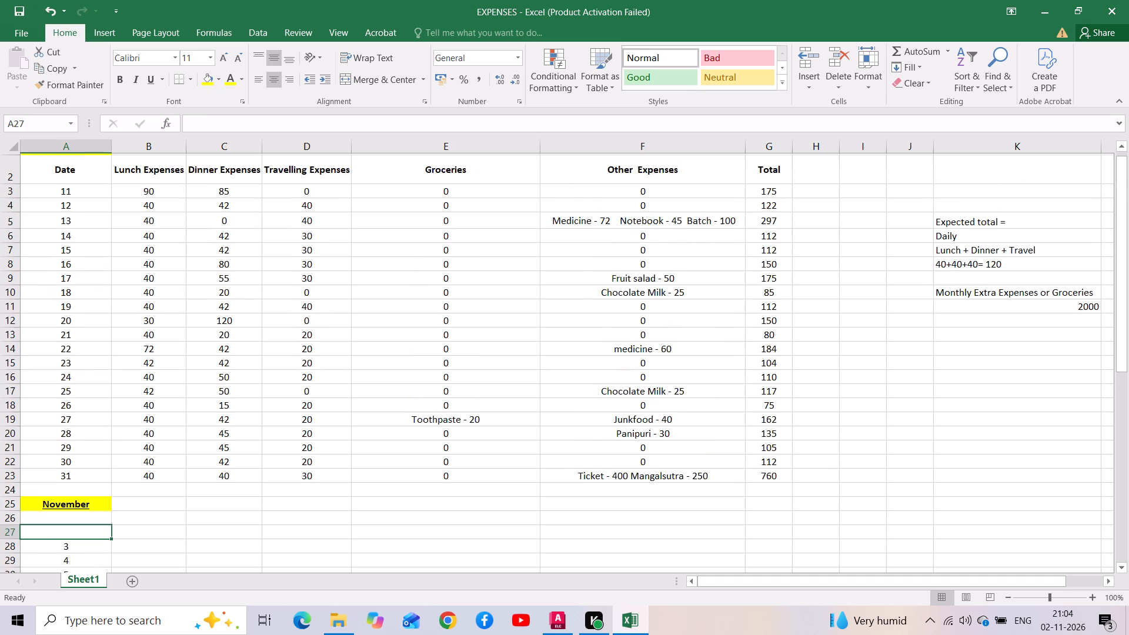
scroll(85, 290, "up", 2)
scroll(85, 290, "down", 1)
scroll(85, 290, "up", 3)
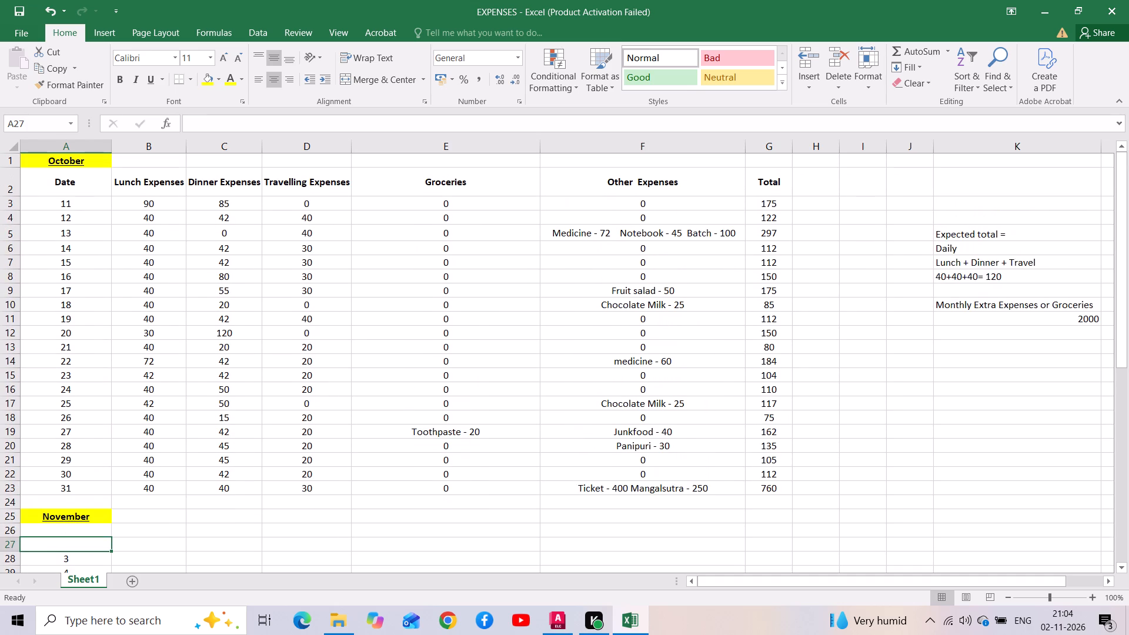
scroll(78, 260, "up", 1)
left_click(16, 188)
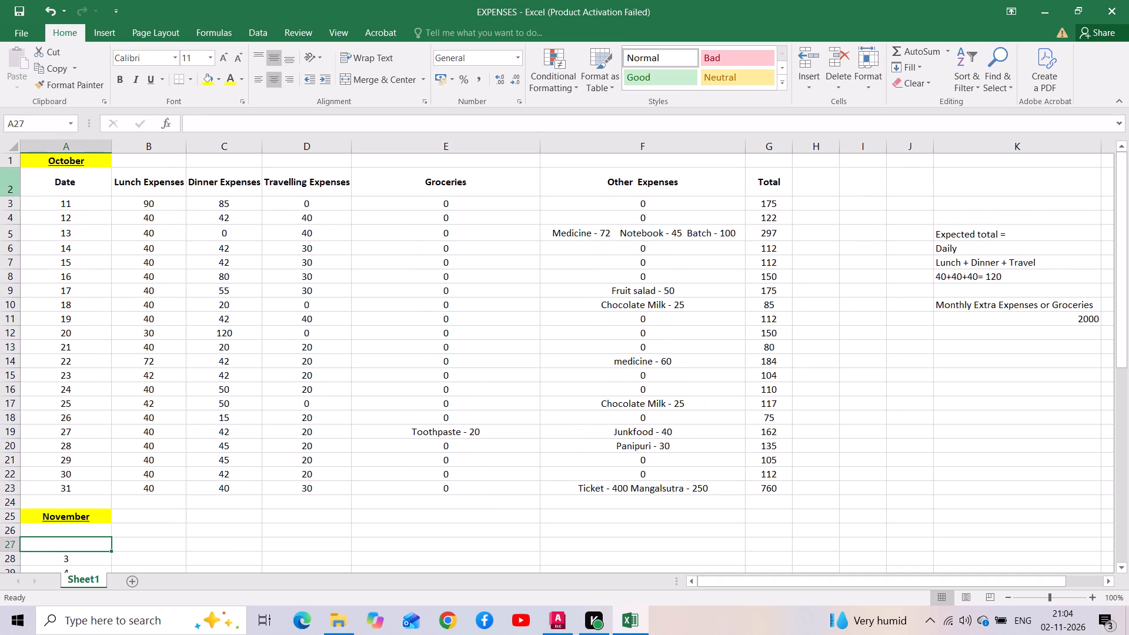
key("ctrl+c")
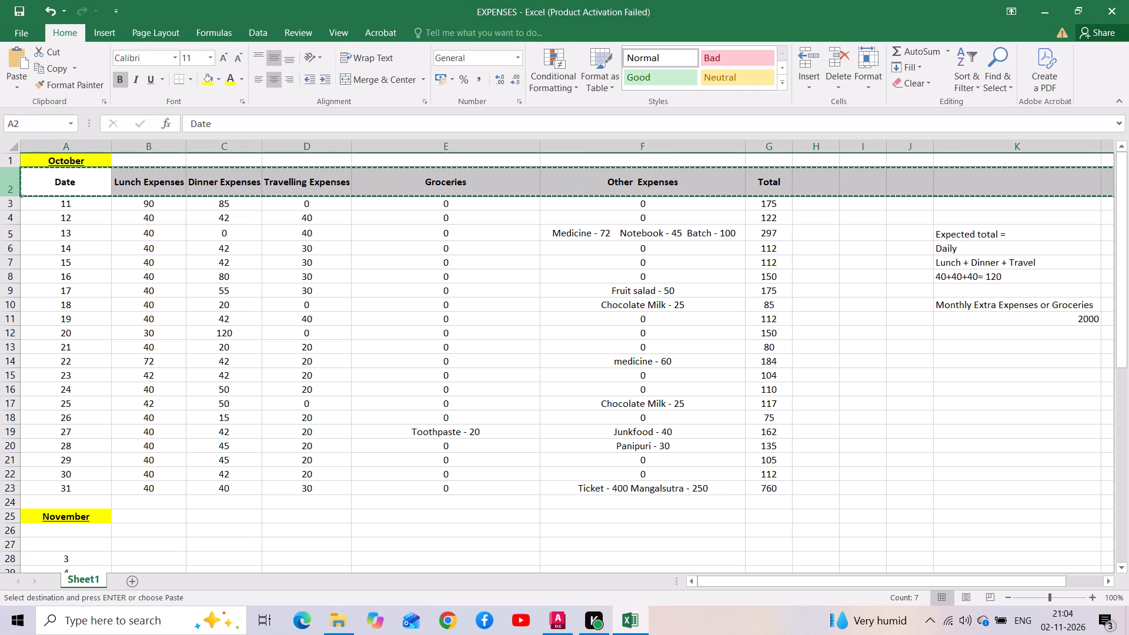
left_click(2, 547)
key("ctrl+v")
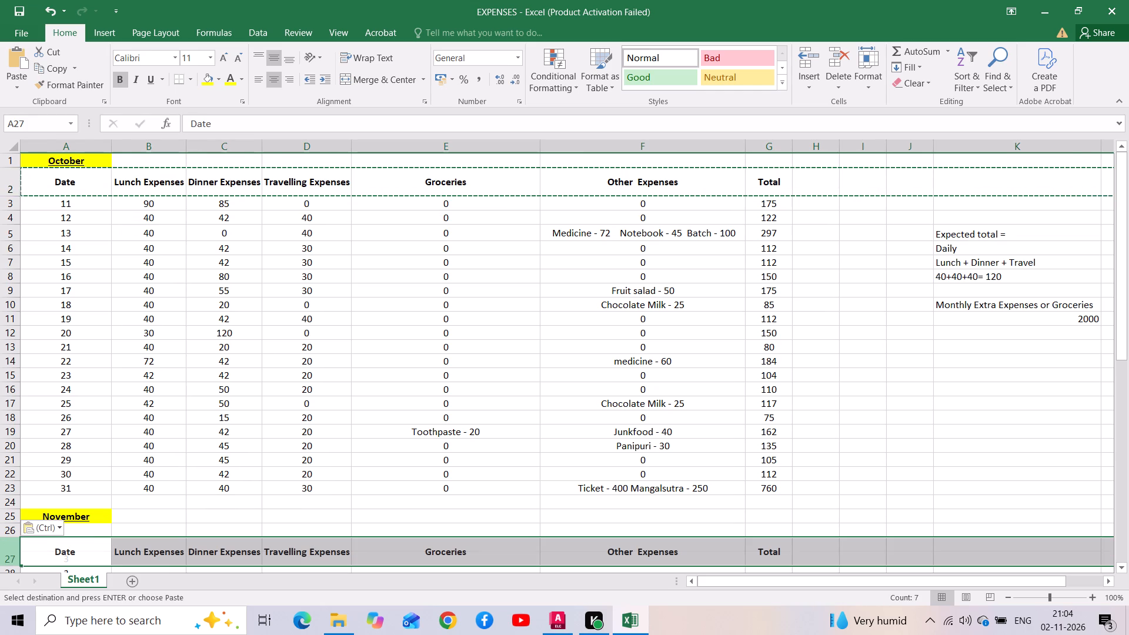
Clear the date 3 from cell A28, directly below the pasted November column headings.
scroll(191, 460, "down", 3)
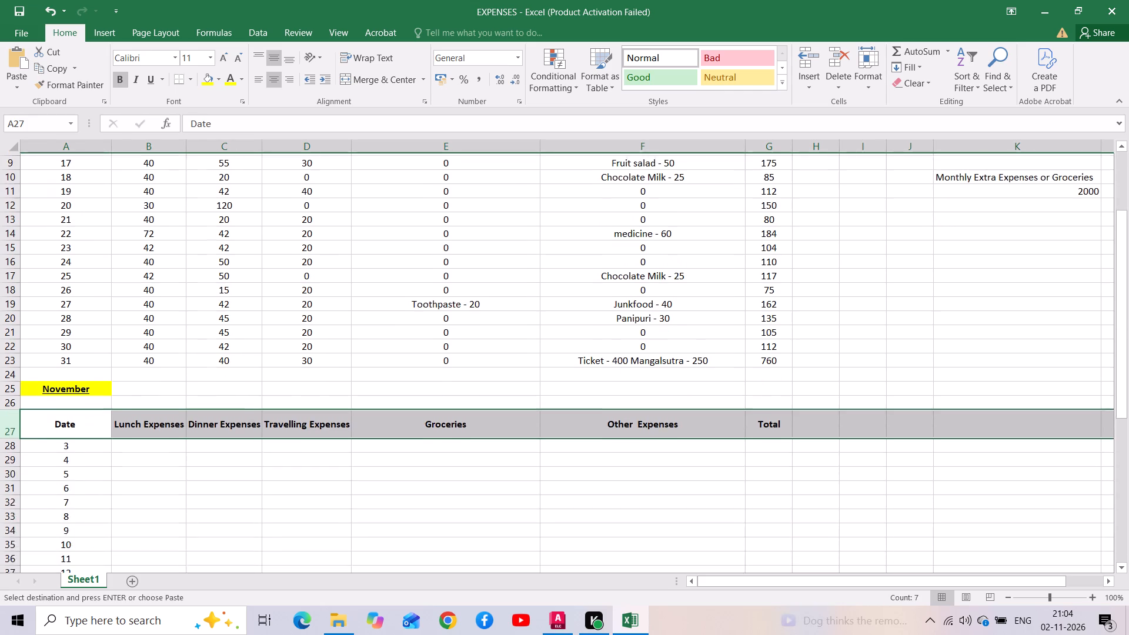
scroll(191, 460, "down", 2)
left_click(82, 347)
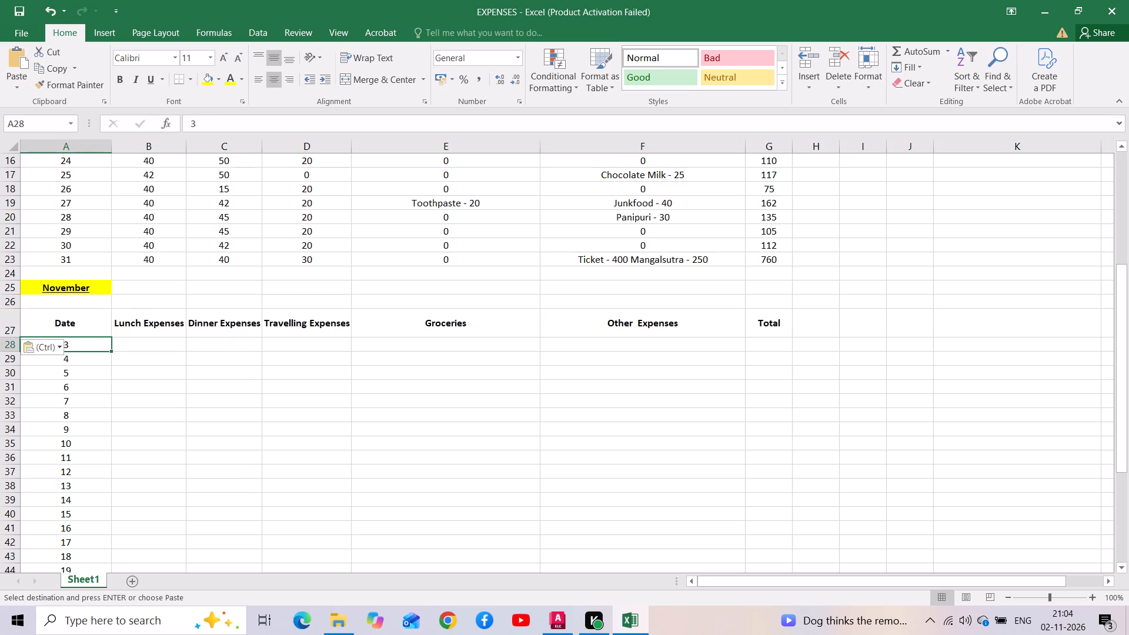
key("Delete")
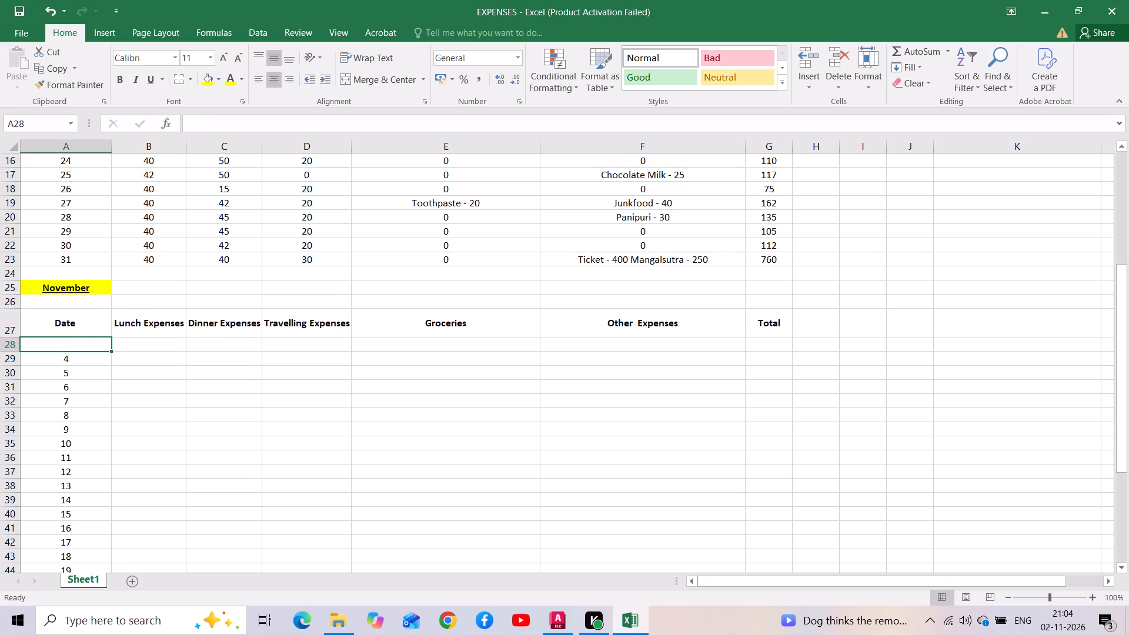
Enter 1 in cell A29 and fill the dates down to row 40 as a series, 1 to 12.
left_click(99, 360)
key("1")
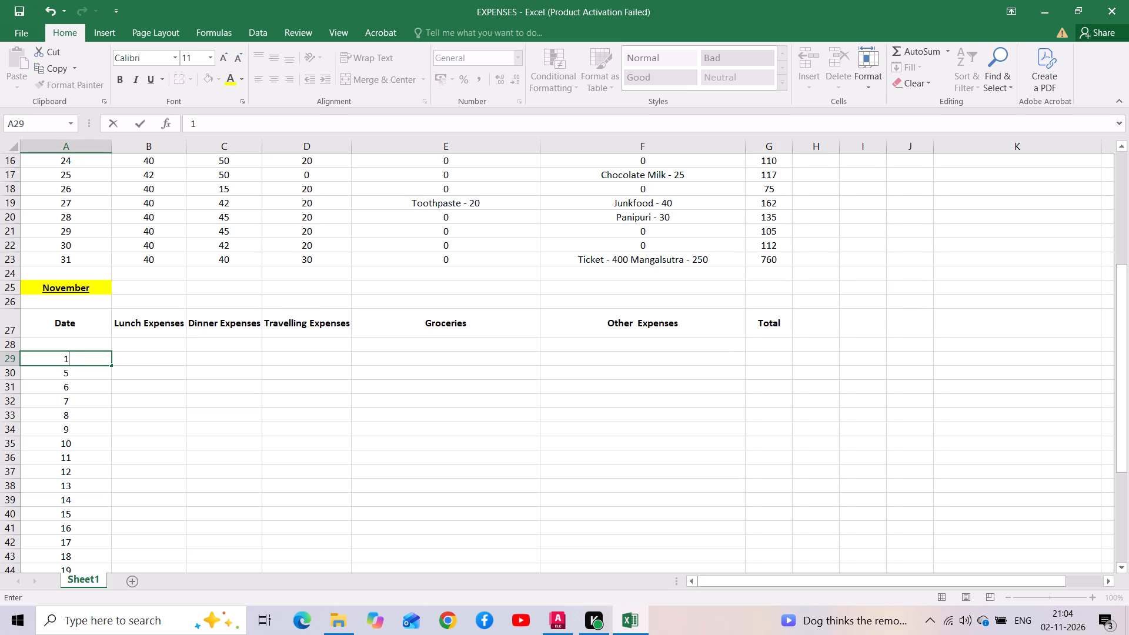
left_click_drag(110, 365, 106, 519)
scroll(99, 470, "down", 3)
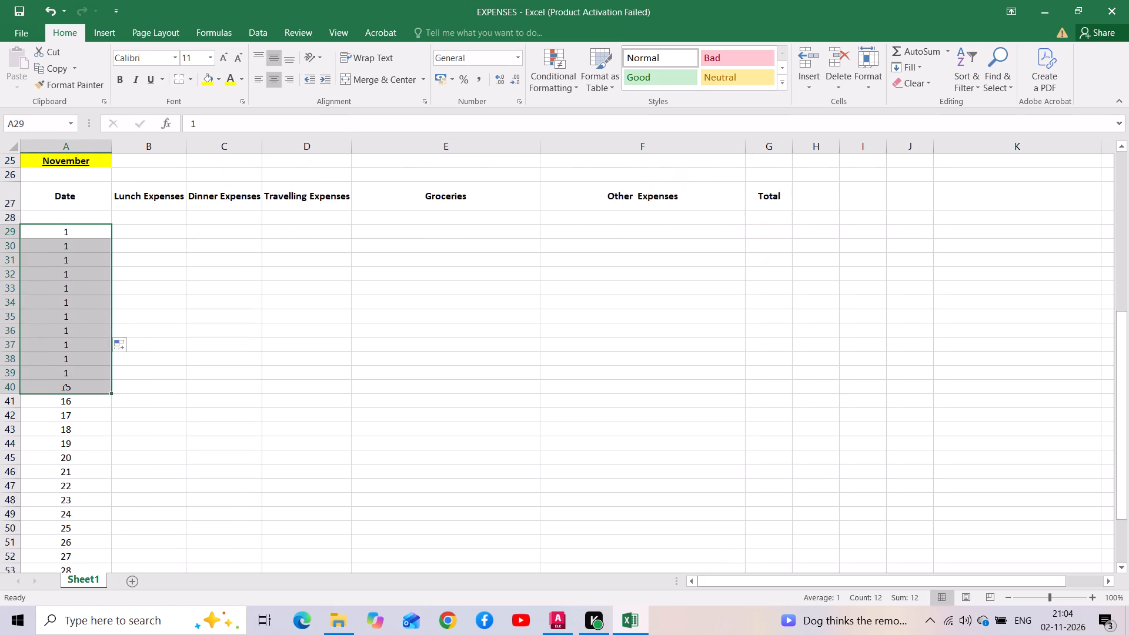
scroll(99, 469, "down", 2)
scroll(97, 457, "up", 2)
left_click(115, 403)
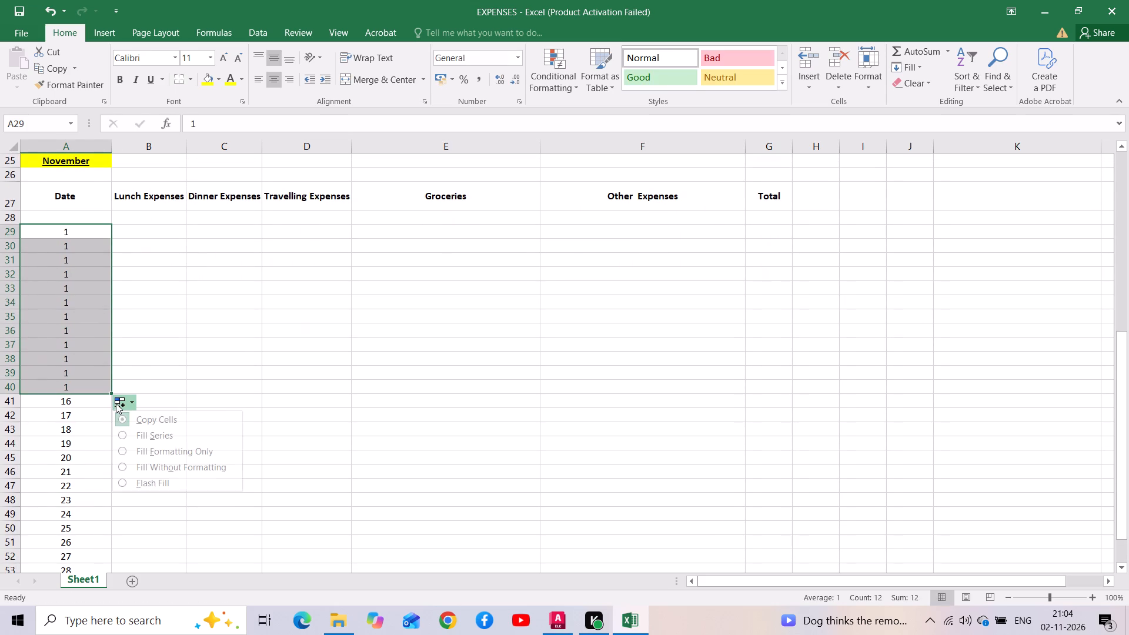
left_click(161, 435)
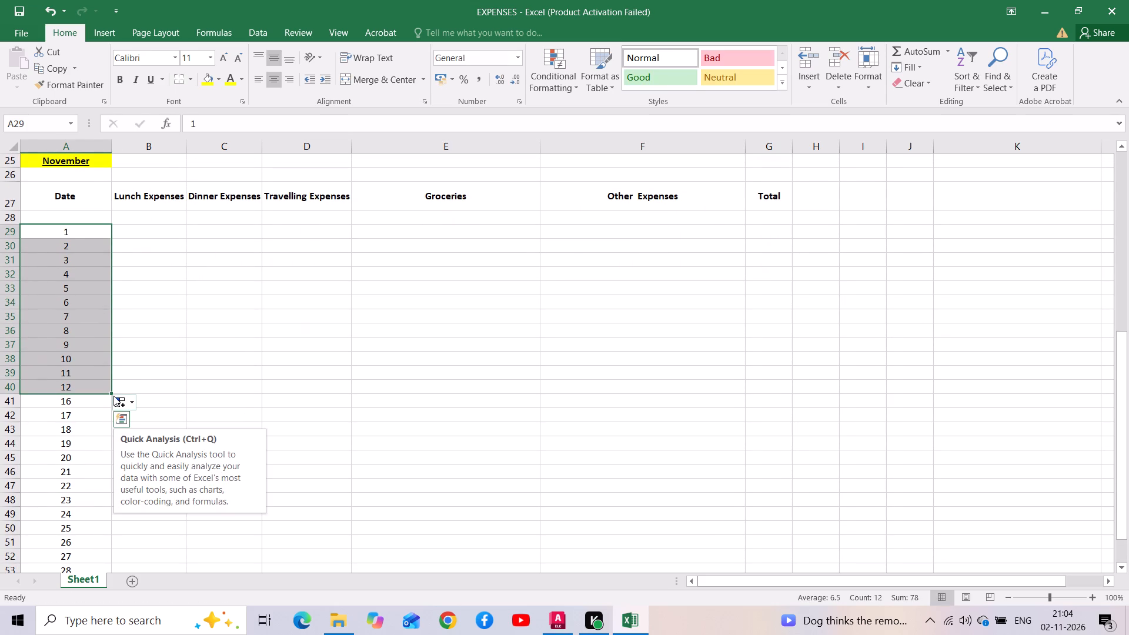
Extend the November date series down column A to row 58 so it runs through 30.
left_click_drag(110, 393, 113, 574)
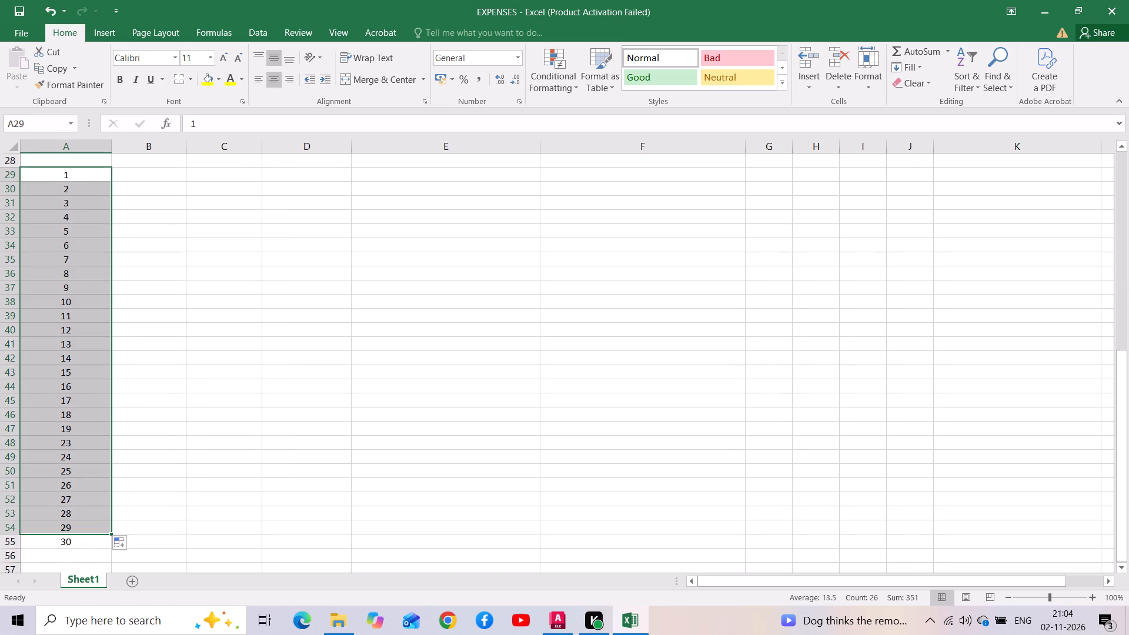
scroll(96, 448, "down", 5)
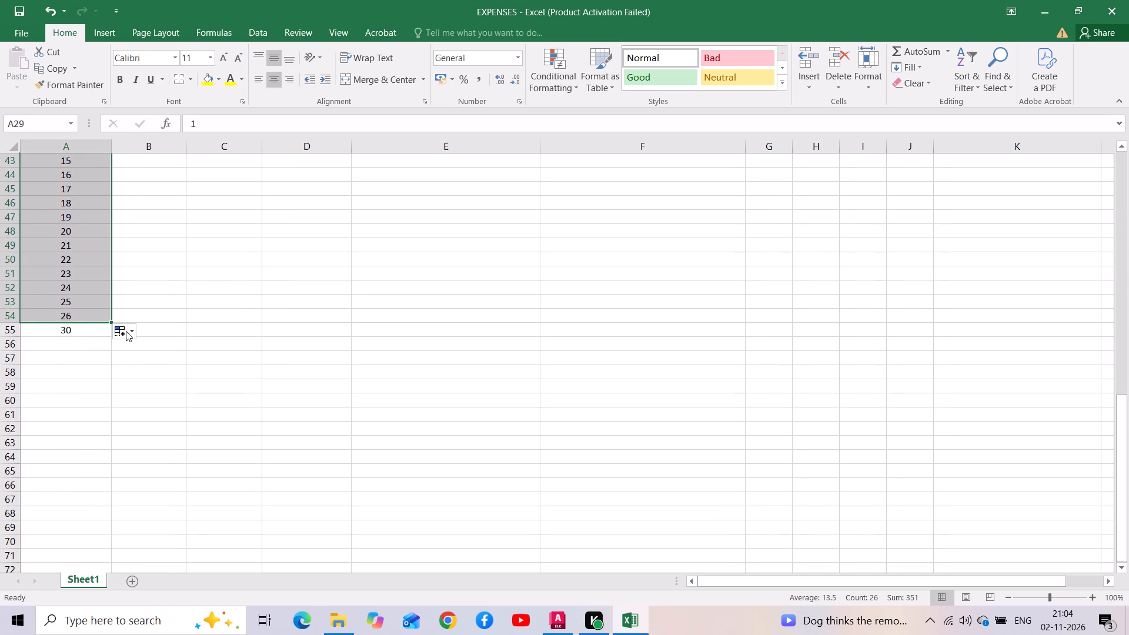
left_click_drag(111, 321, 115, 342)
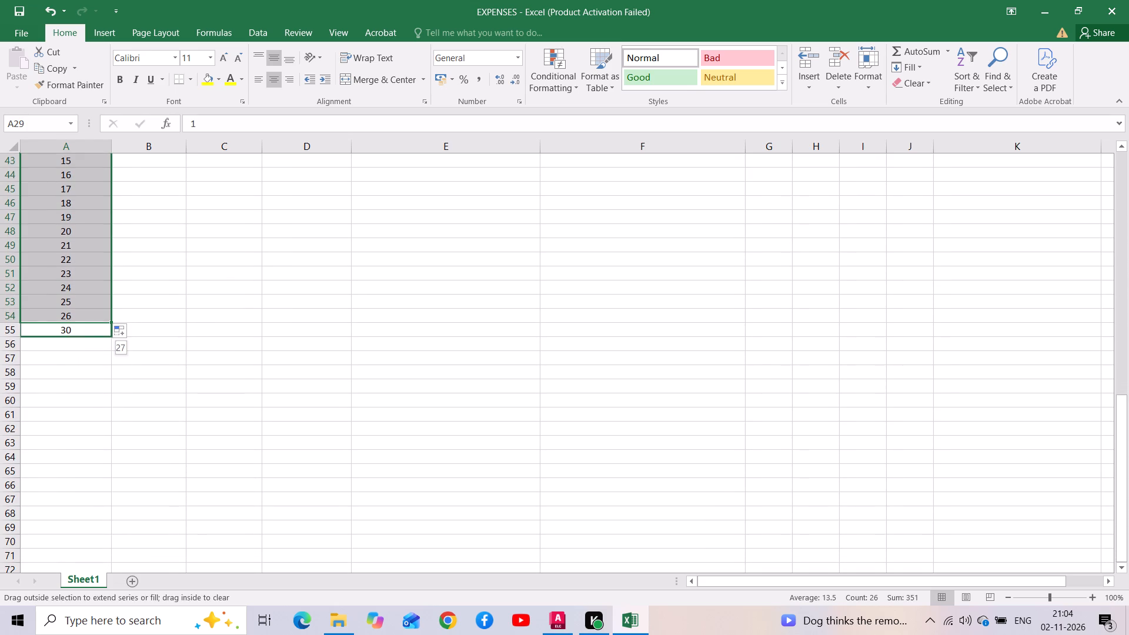
left_click_drag(115, 342, 112, 370)
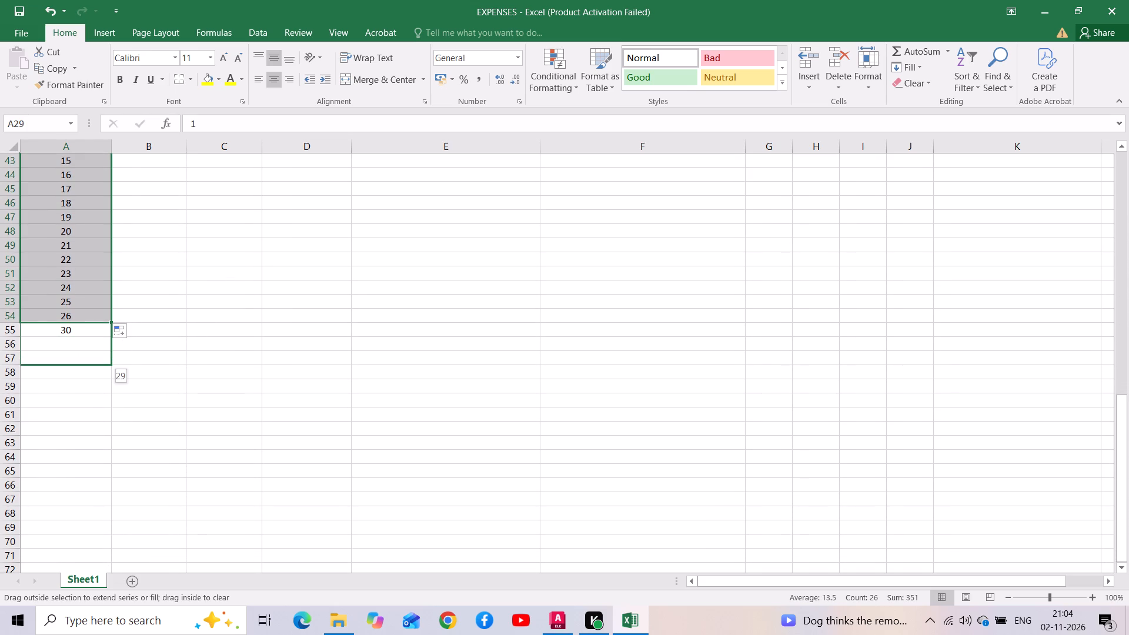
left_click_drag(112, 370, 112, 372)
Fill in November 1 with lunch 109, dinner 42, travelling 20 and groceries 0.
scroll(151, 261, "up", 3)
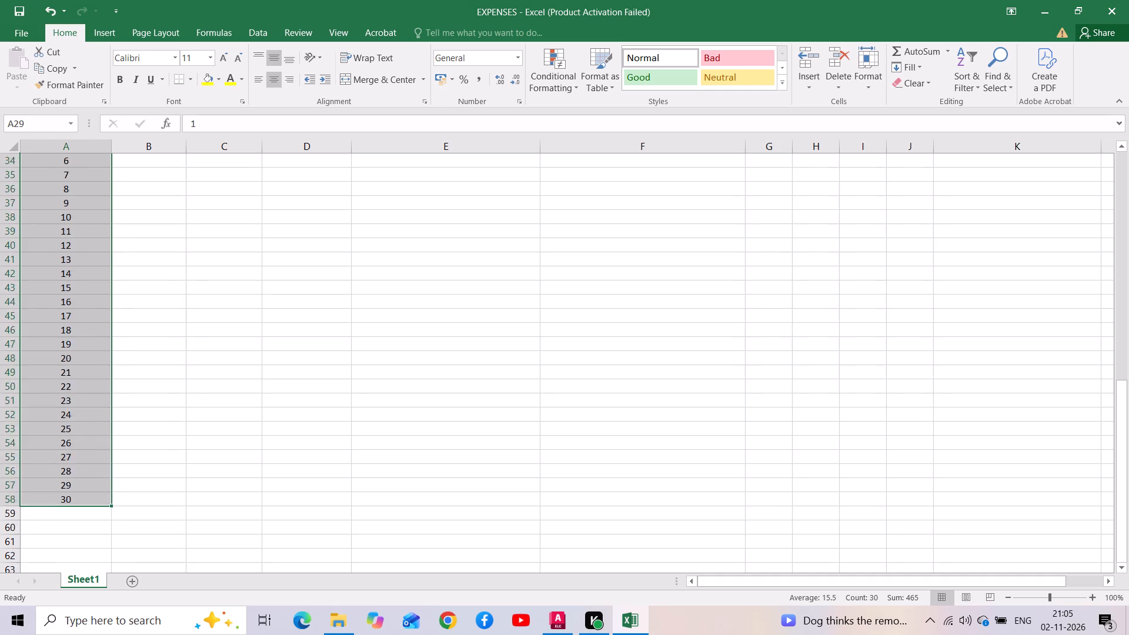
scroll(151, 261, "up", 6)
left_click(147, 364)
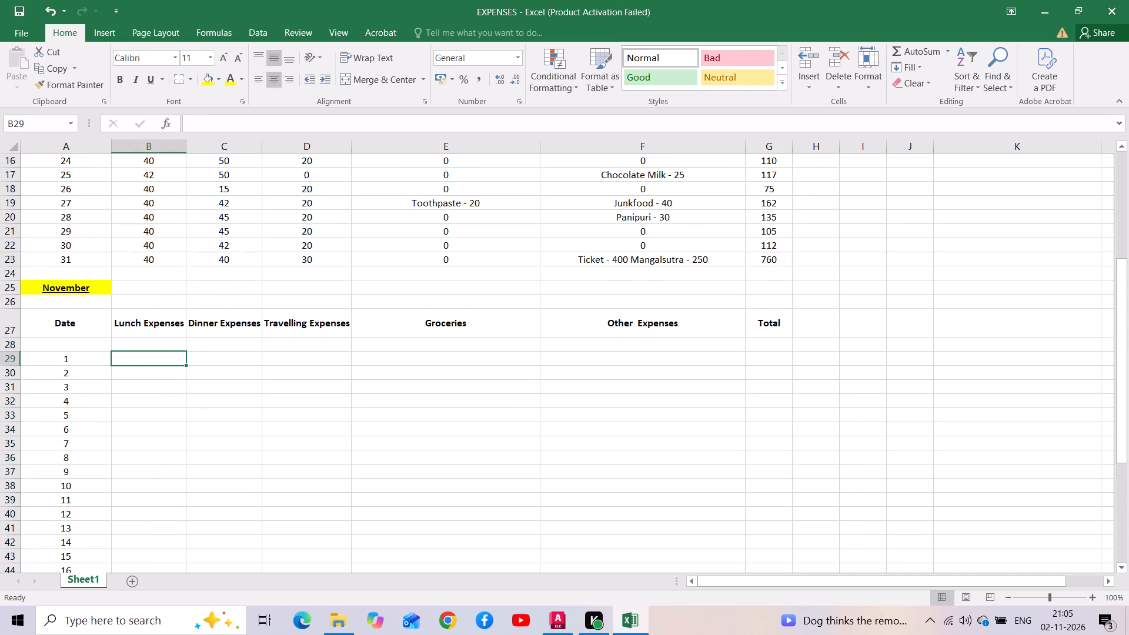
type("109")
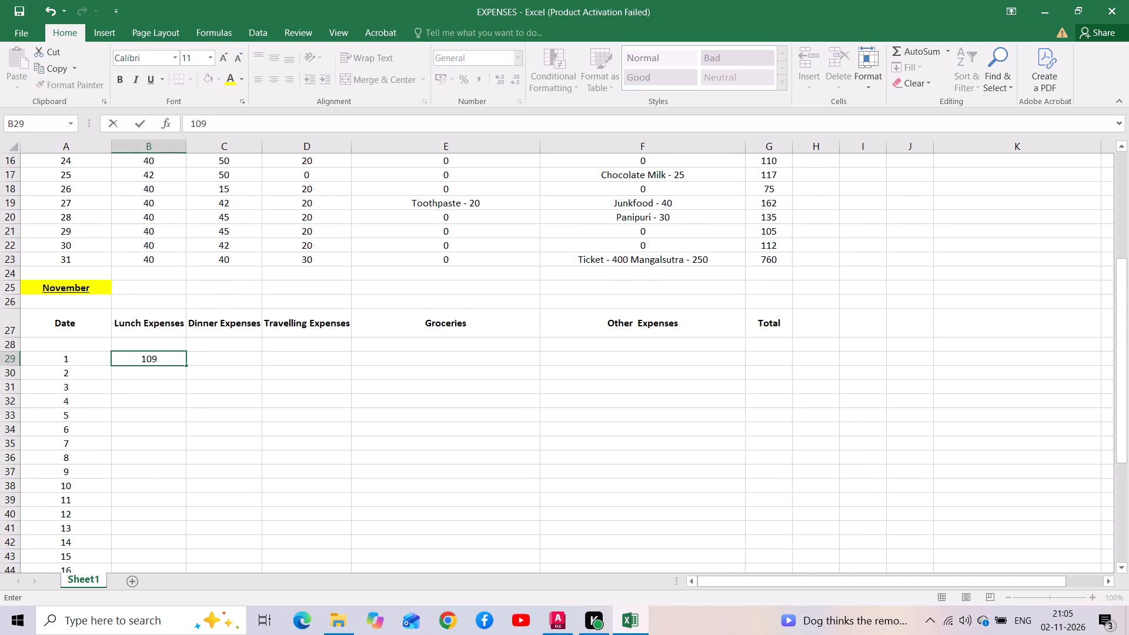
key("Right")
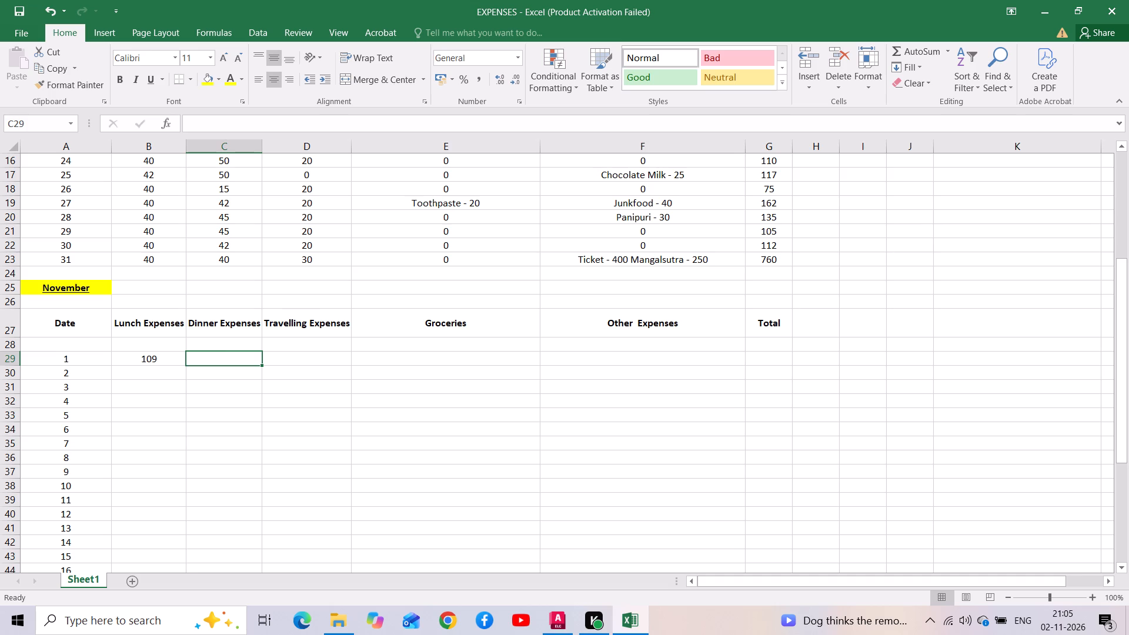
type("42")
key("Right")
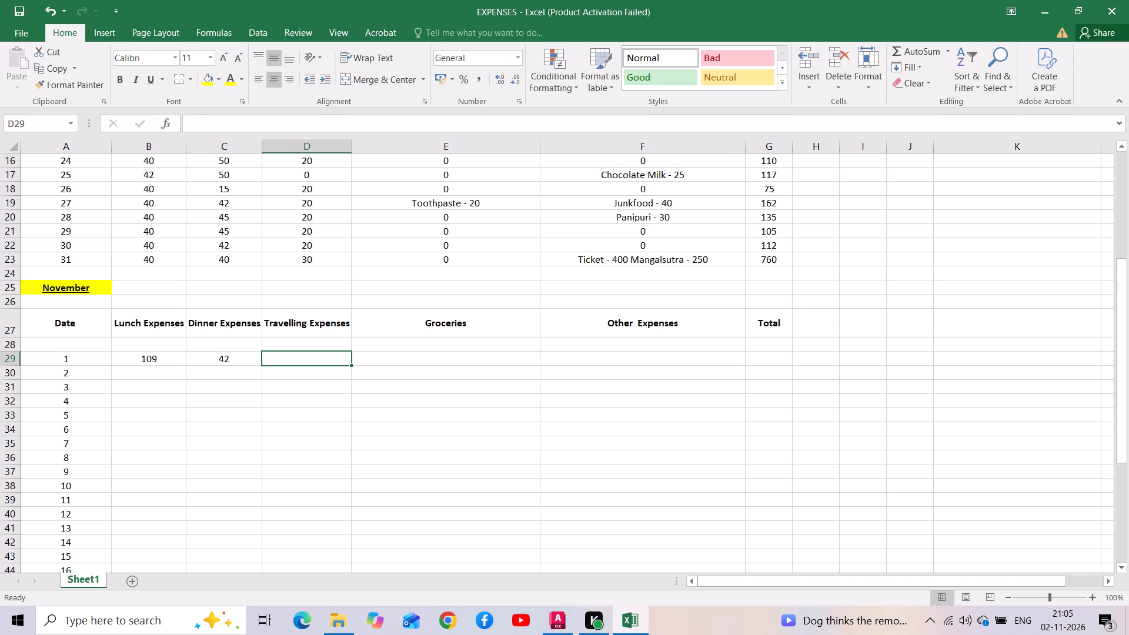
type("20")
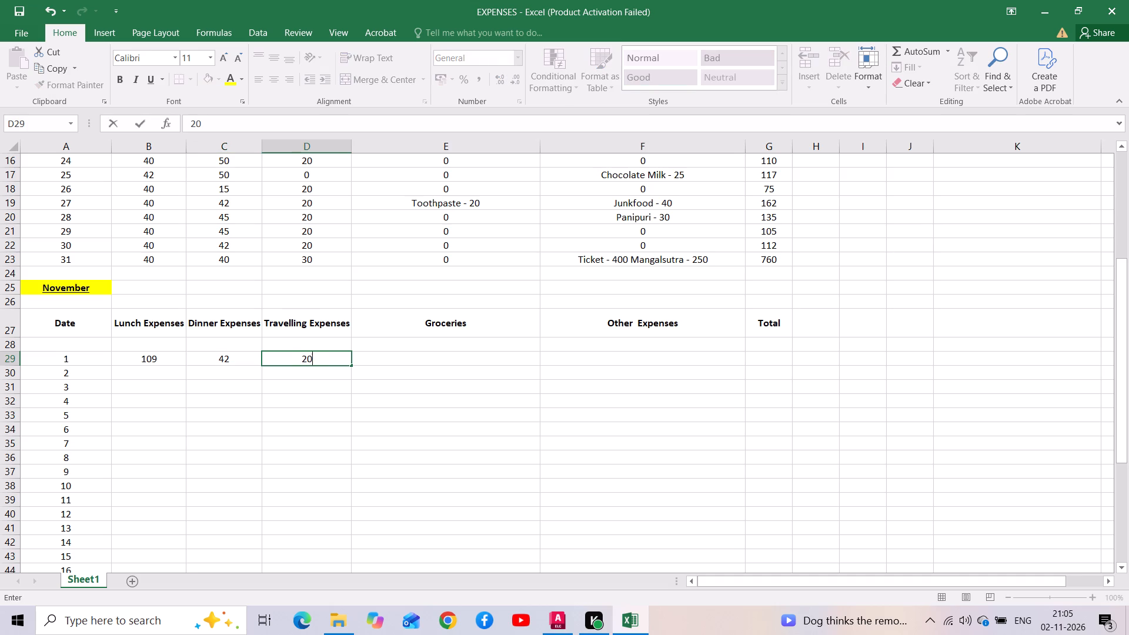
key("Right")
key("0")
key("Right")
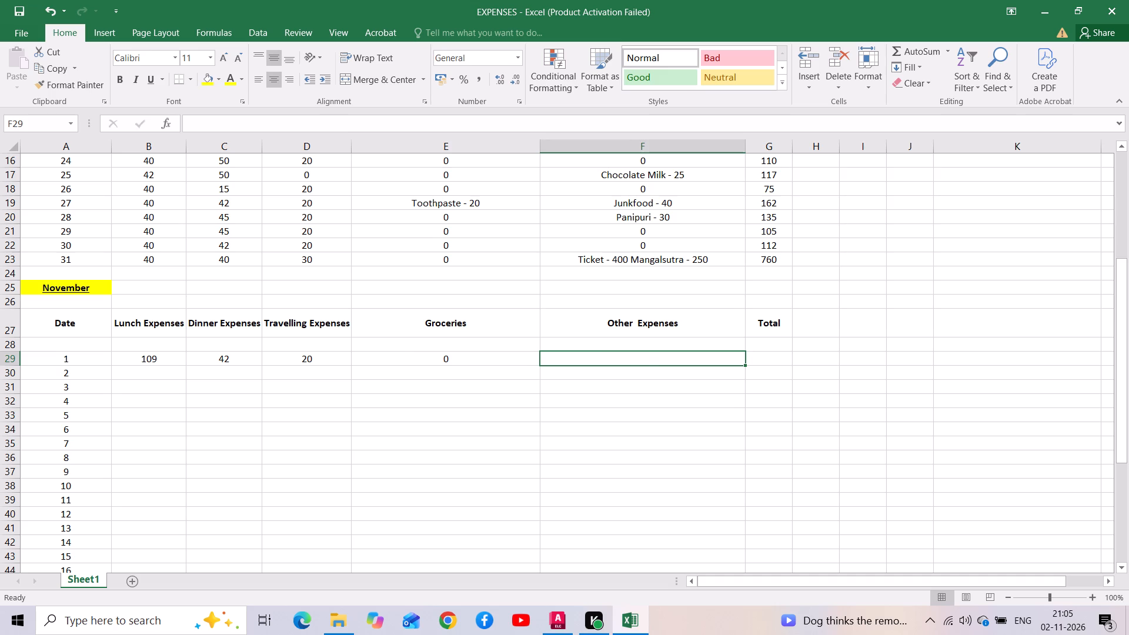
Enter "Junkfood - 50 shoppin" as the other expenses for November 1.
type("Junkfood -")
key("space")
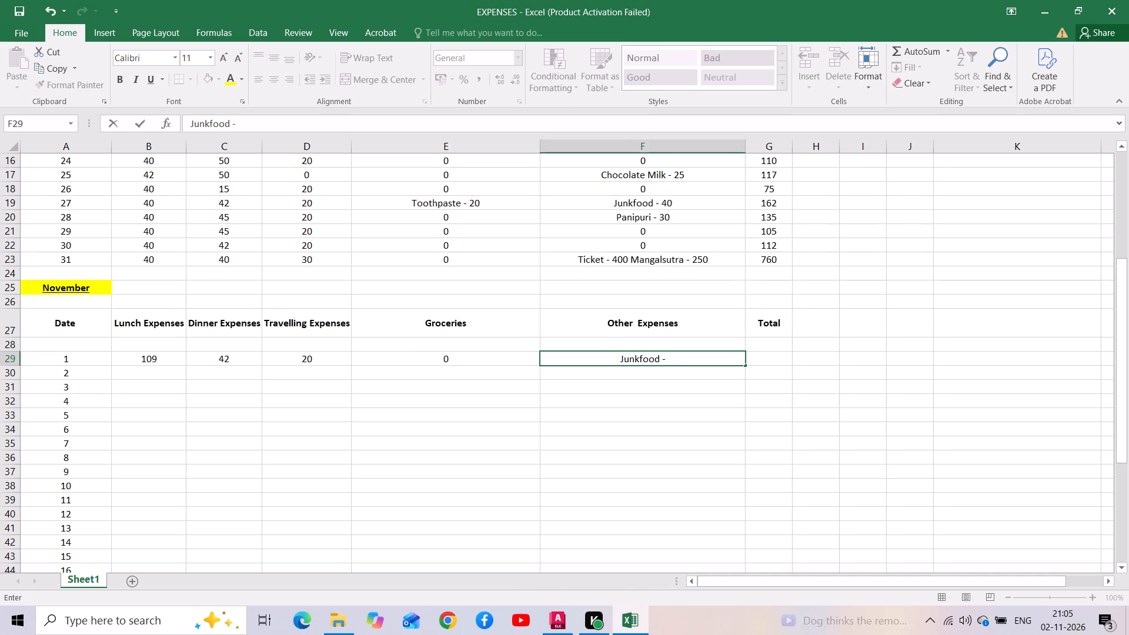
type("50")
key("space")
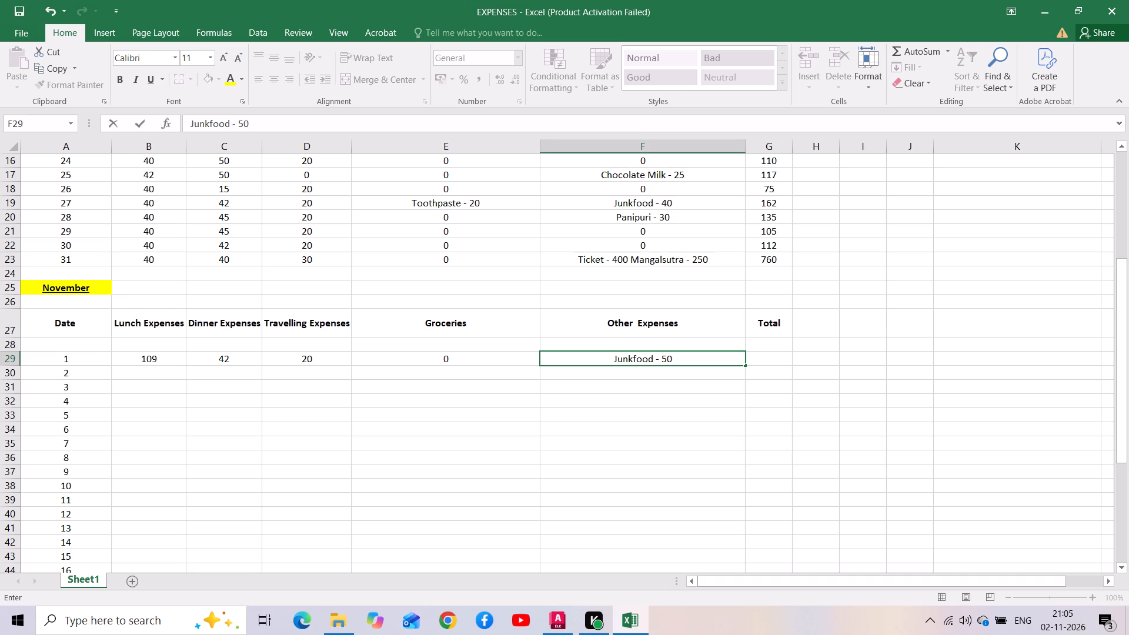
type("shoppin")
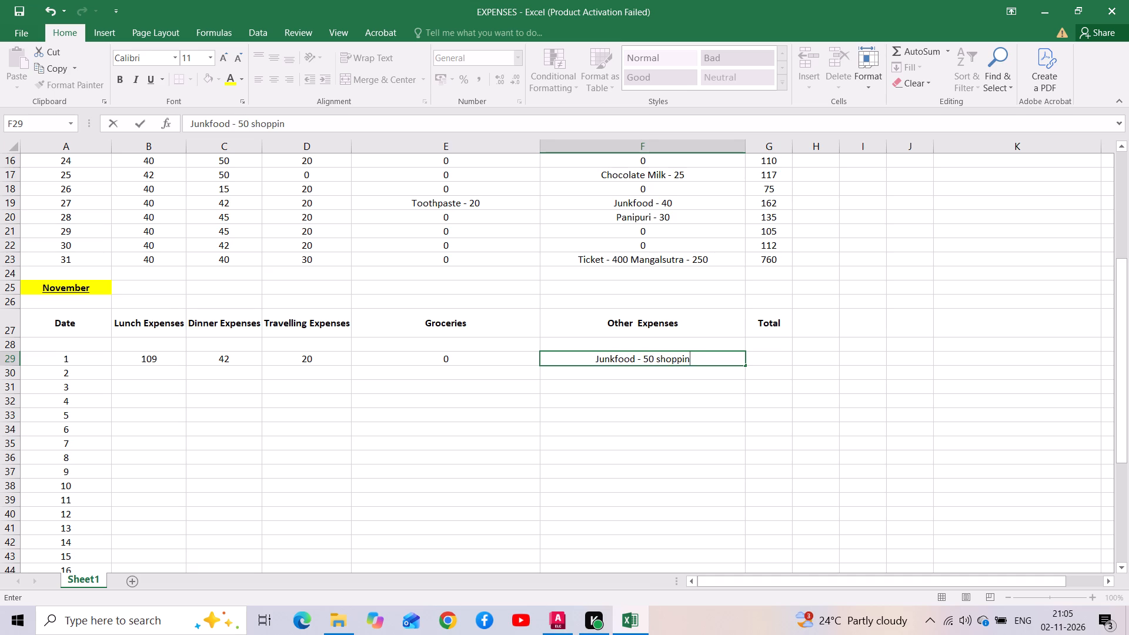
key("Left")
key("Left")
key("Left")
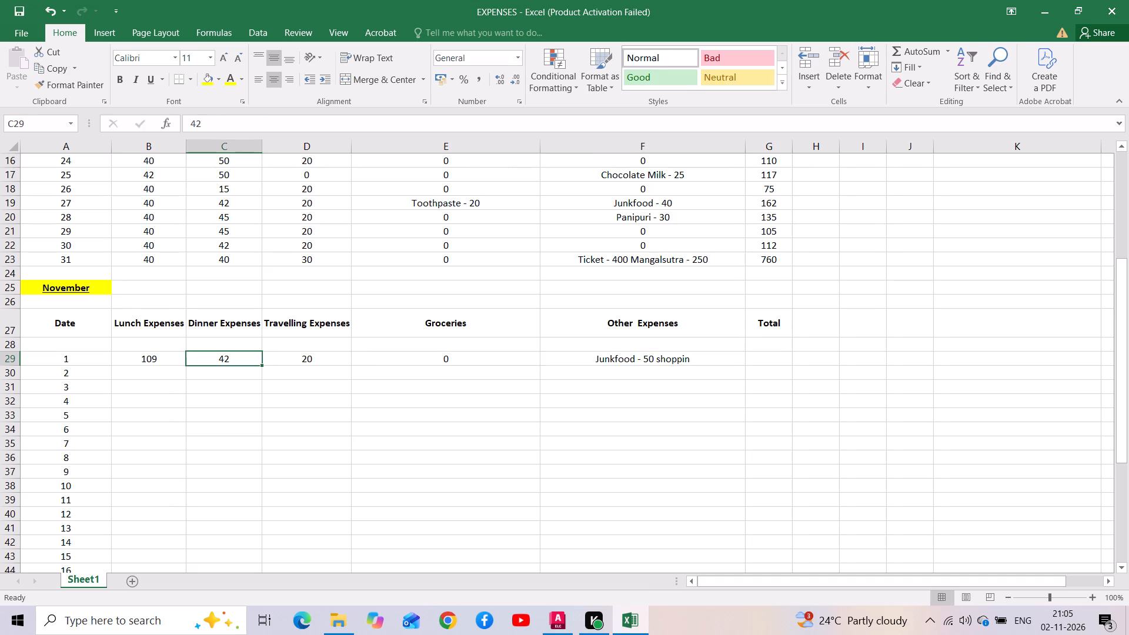
Correct the November 1 other expenses entry to "Junkfood - 50 Shopping - 700".
left_click(672, 360)
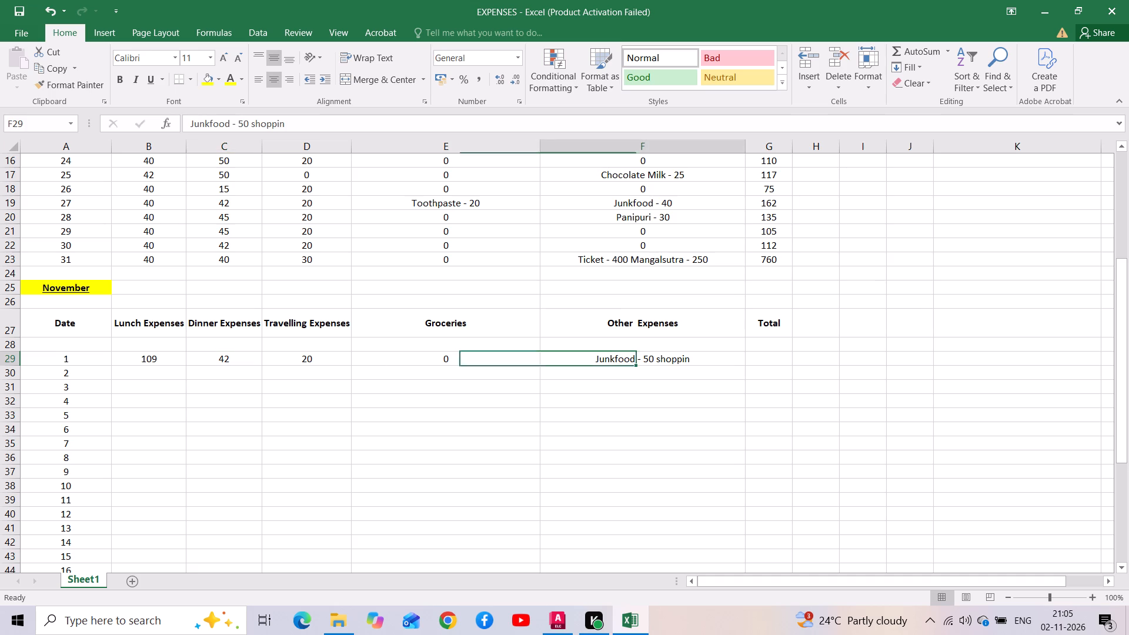
left_click(672, 360)
left_click(660, 360)
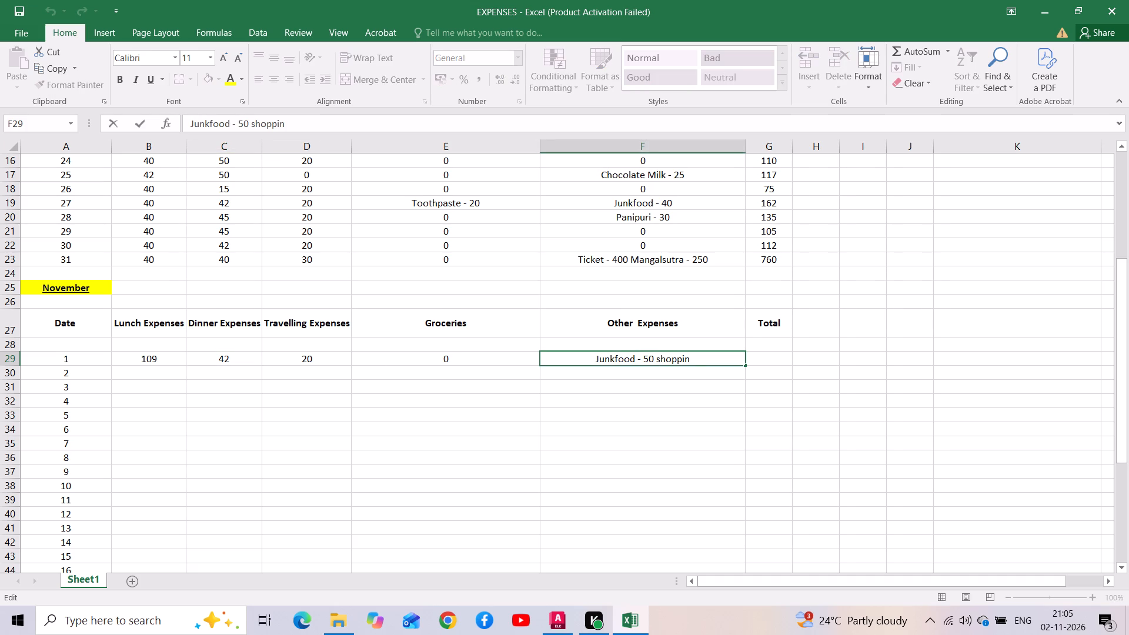
key("BackSpace")
key("shift+s")
key("Right")
key("Right")
key("Right")
key("Right")
key("Right")
key("Right")
key("g")
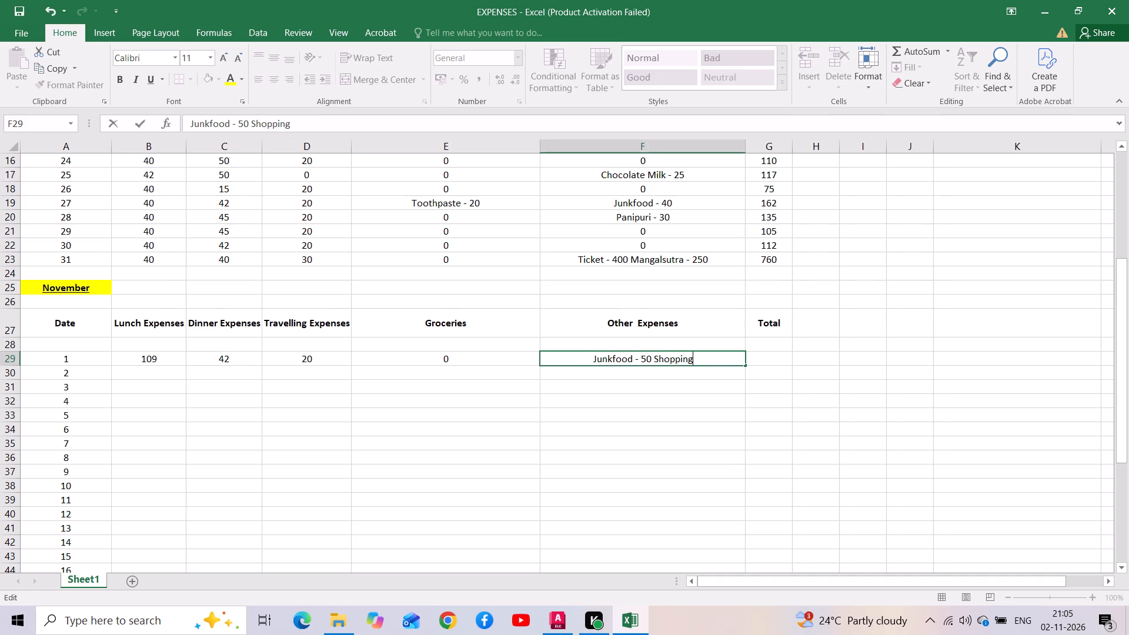
key("space")
type("-")
key("space")
type("700")
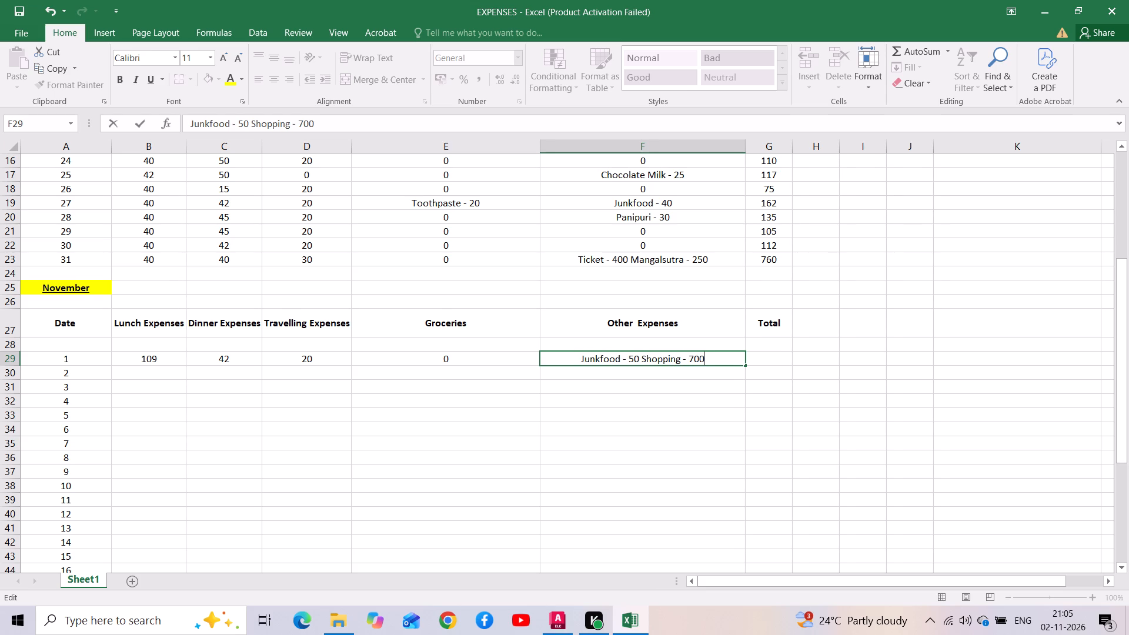
left_click(757, 359)
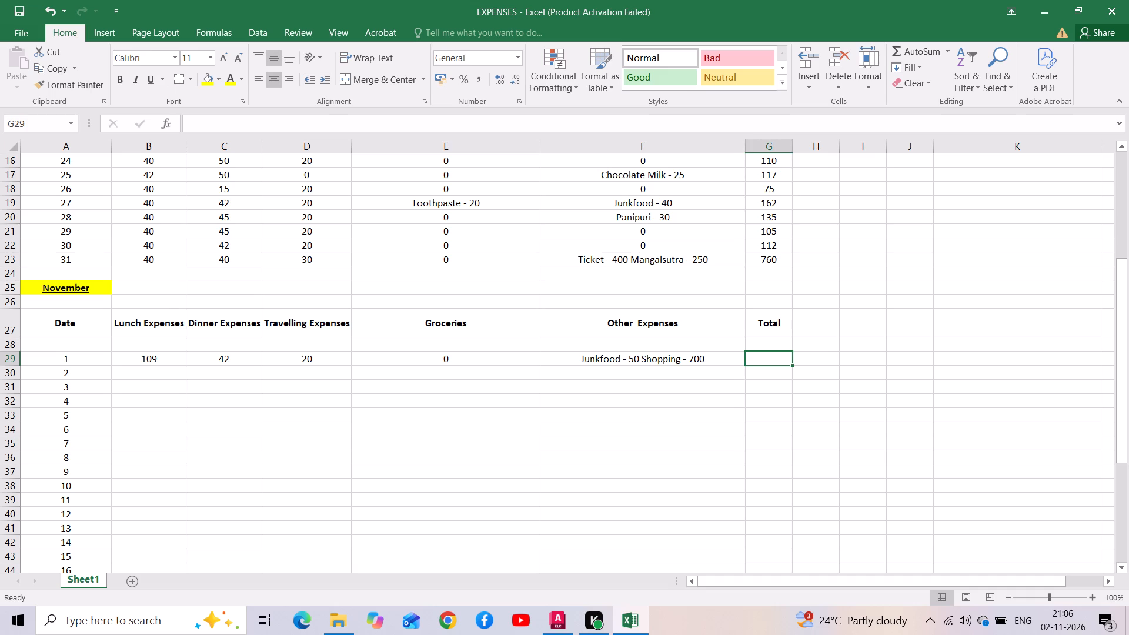
Add 109, 42, 20 and 750 in Calculator and enter 921 in the worksheet as the November 1 total.
left_click(25, 621)
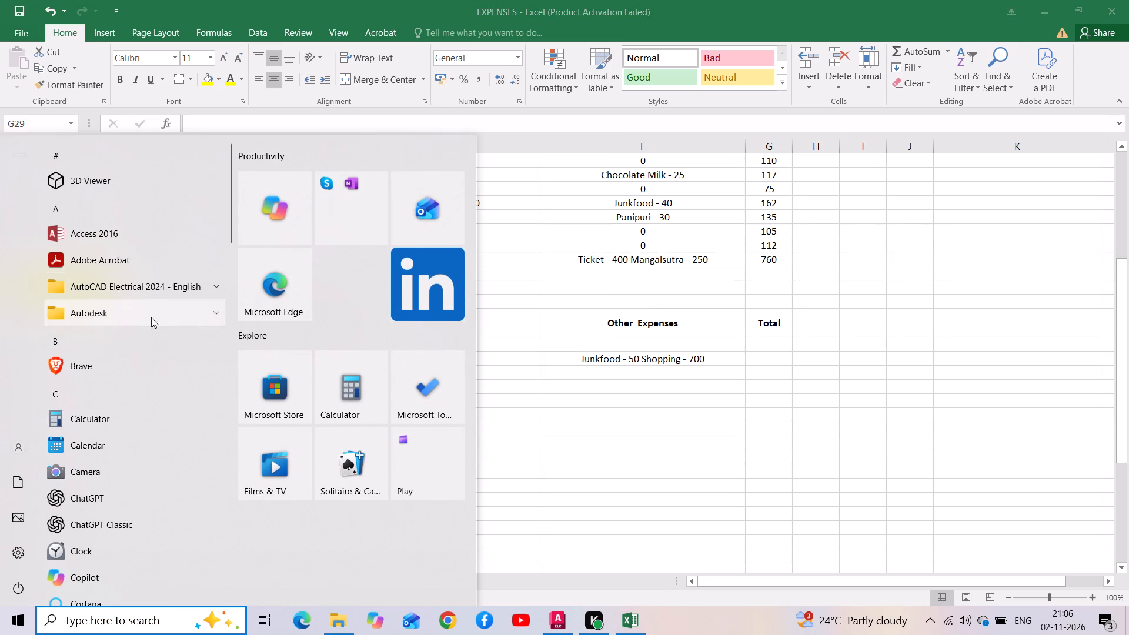
left_click(137, 422)
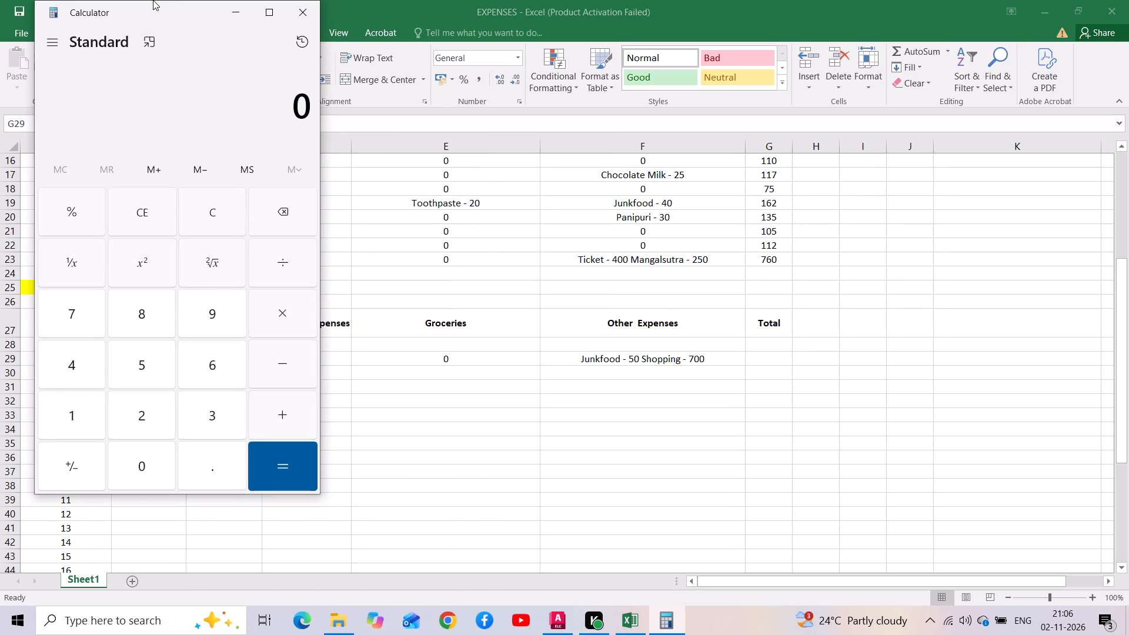
left_click_drag(169, 9, 689, 131)
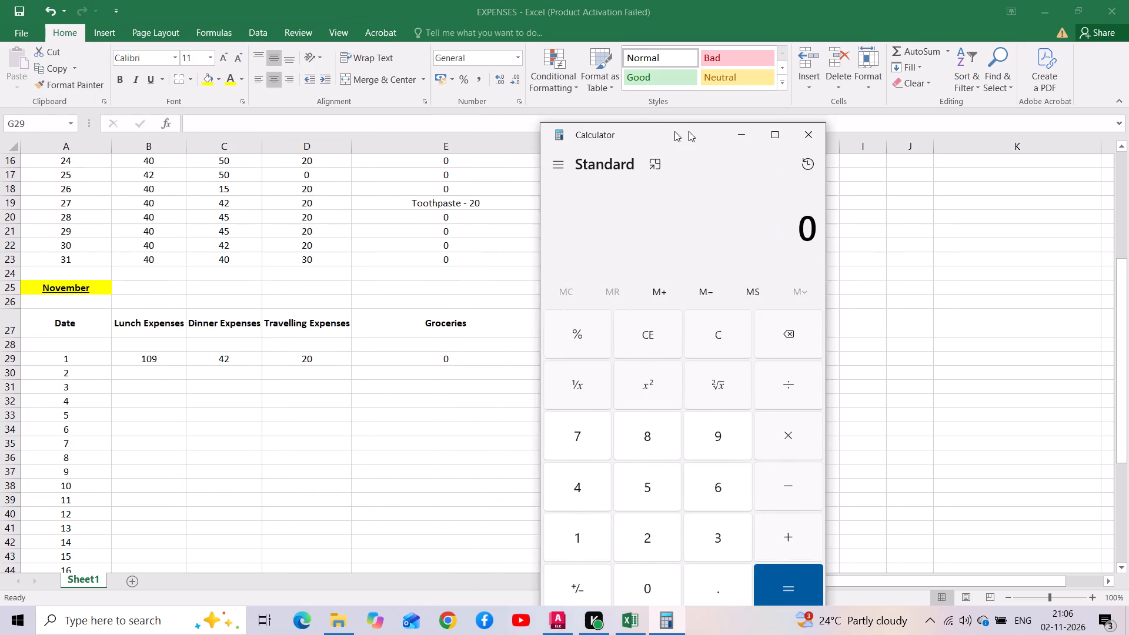
left_click_drag(689, 131, 914, 137)
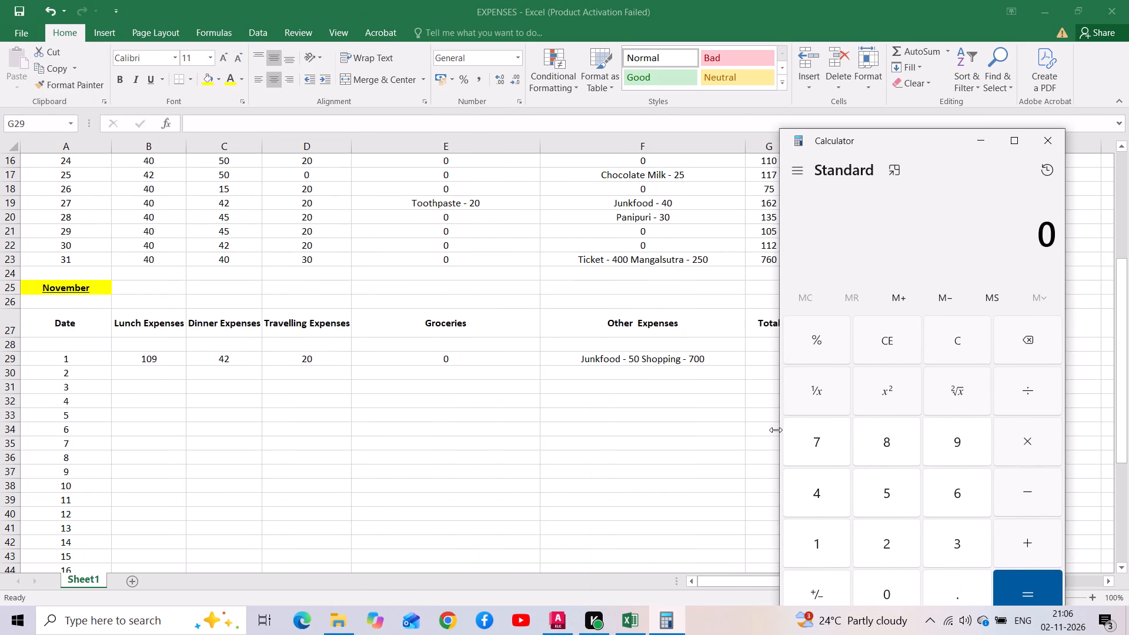
type("109+")
type("42+")
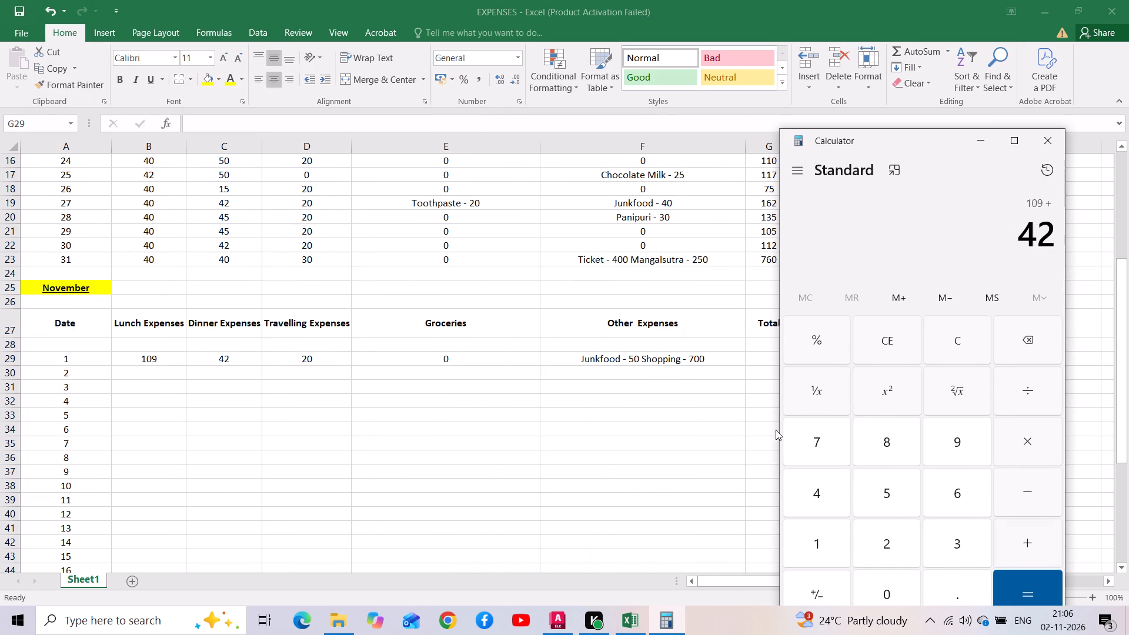
type("20")
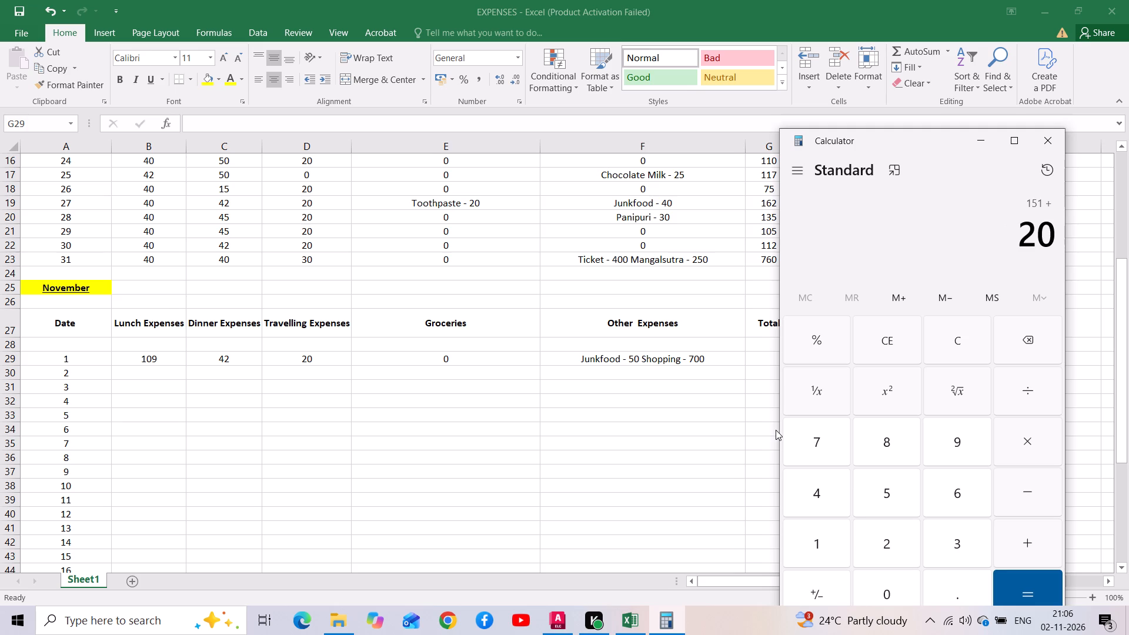
key("plus")
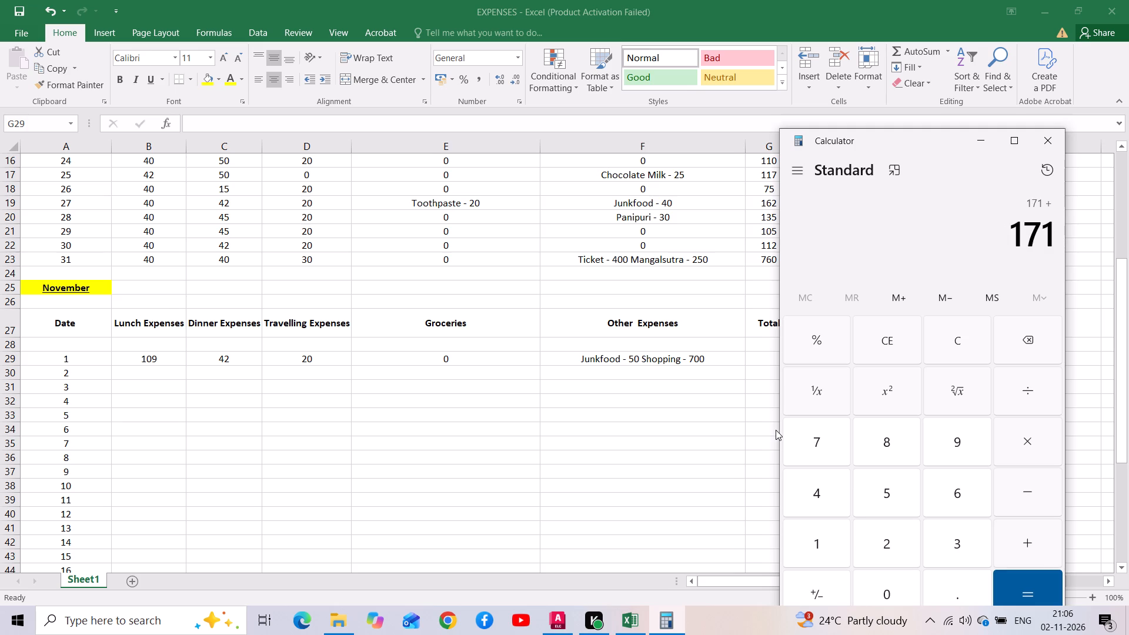
type("750")
key("Return")
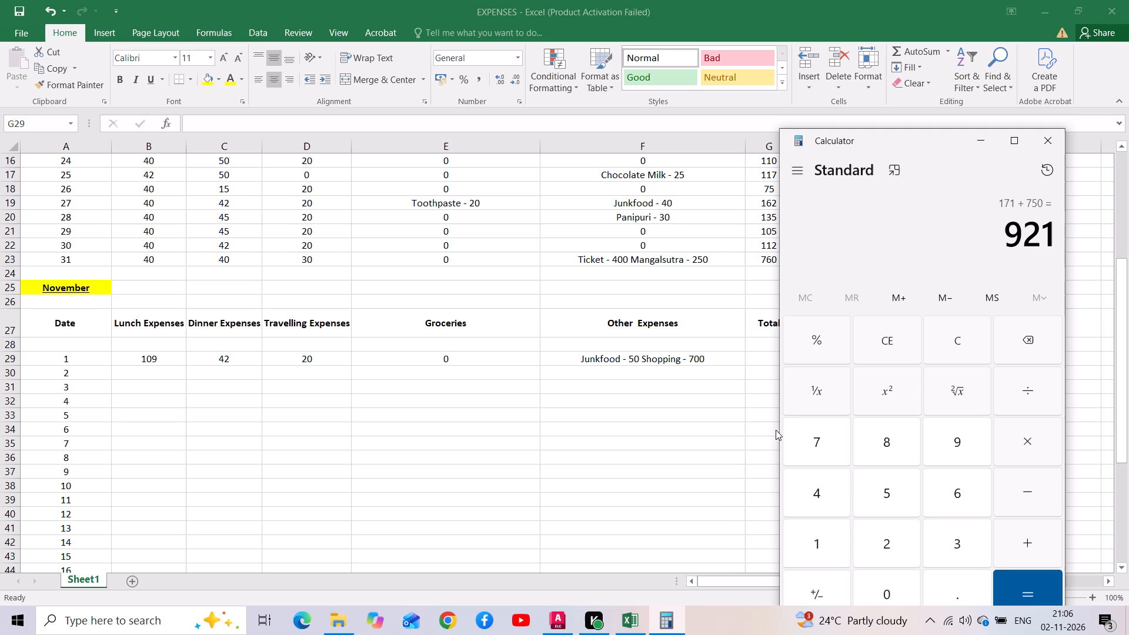
left_click(754, 358)
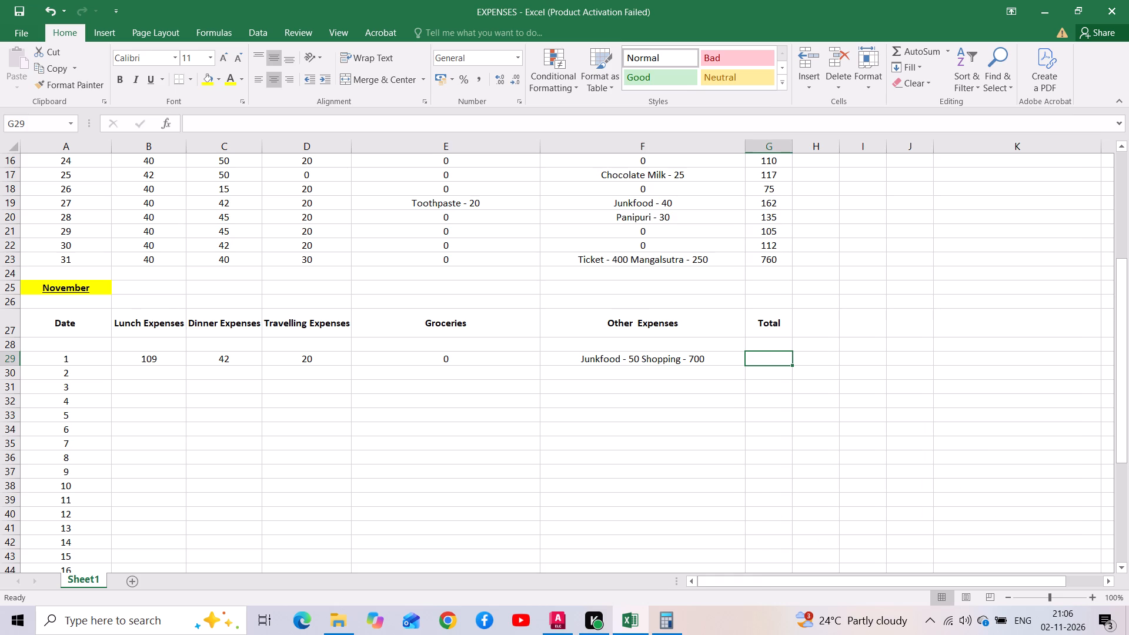
type("921")
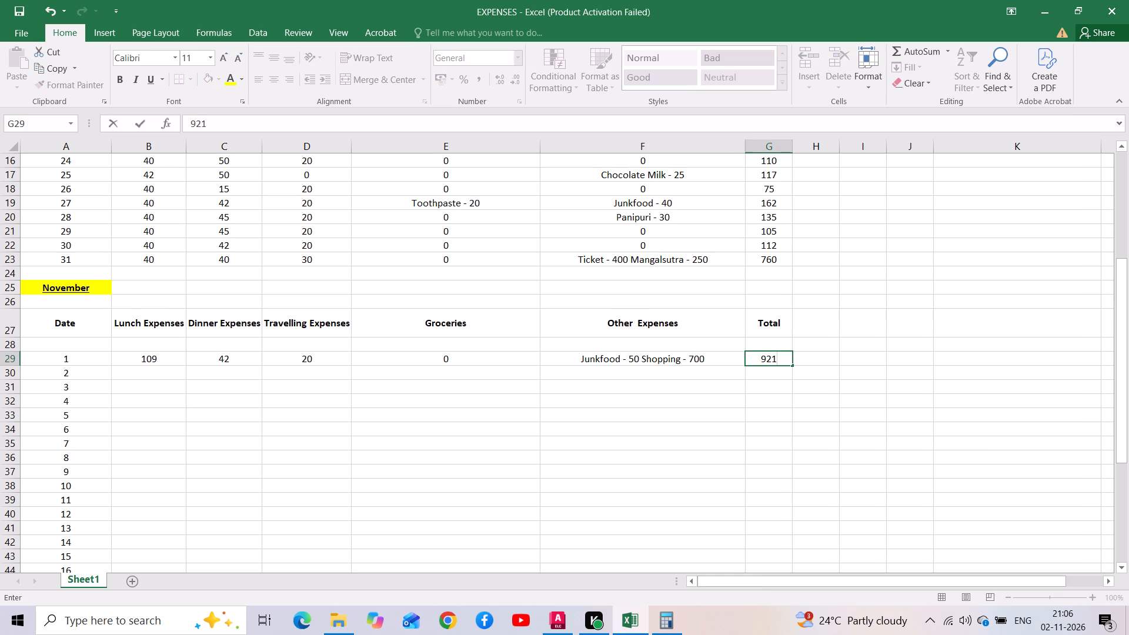
Fill in November 2 with lunch 40, dinner 0 and travelling 30.
left_click(136, 372)
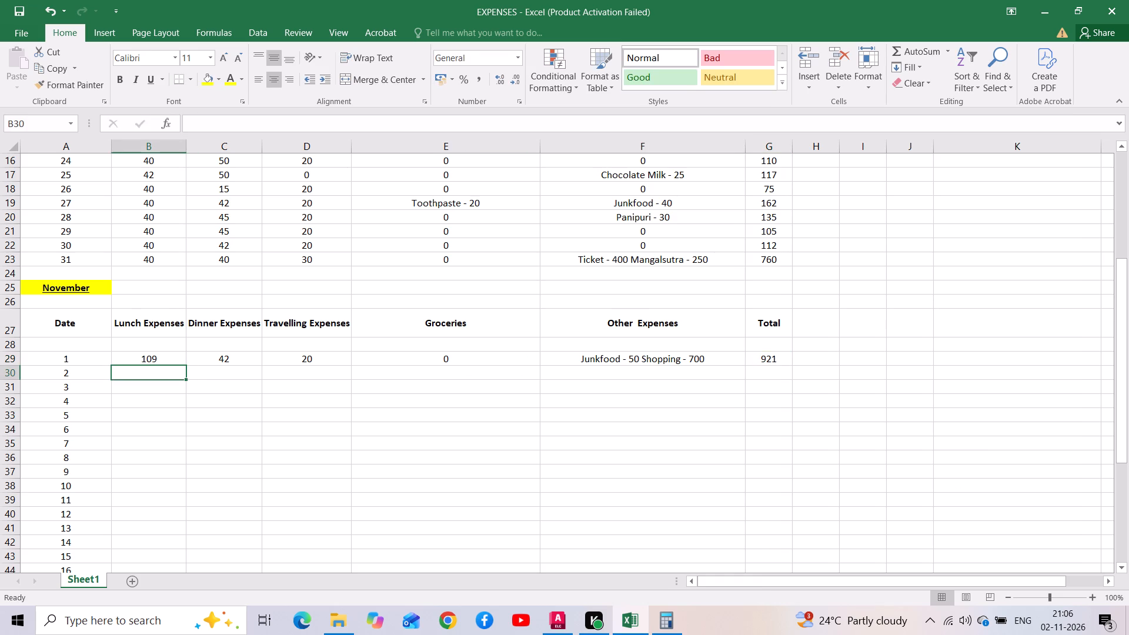
type("40")
key("Right")
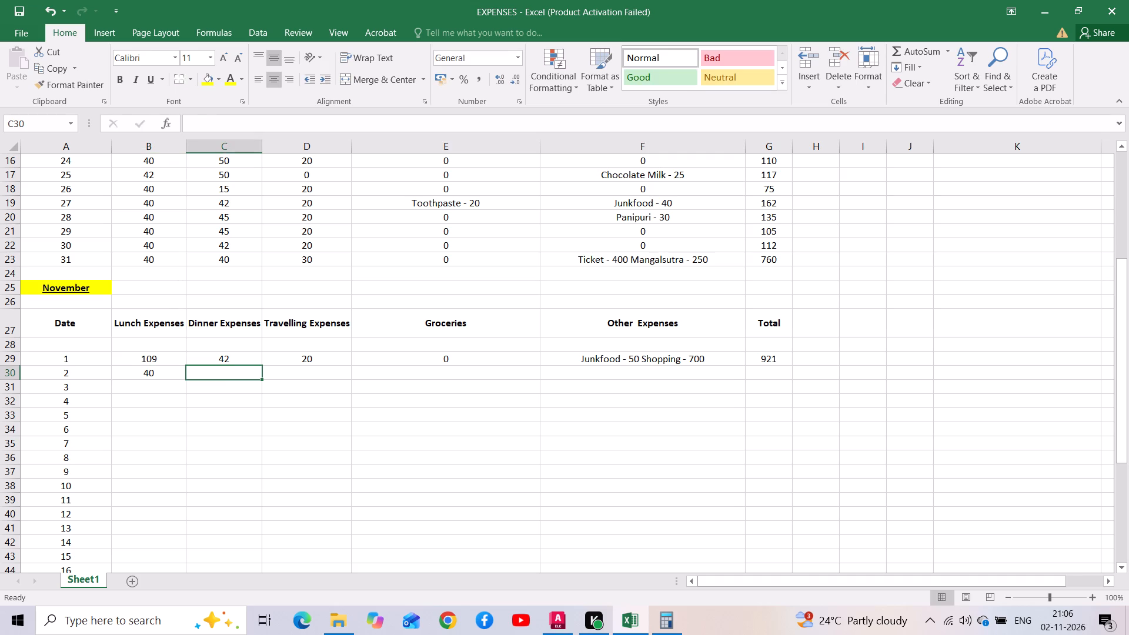
key("0")
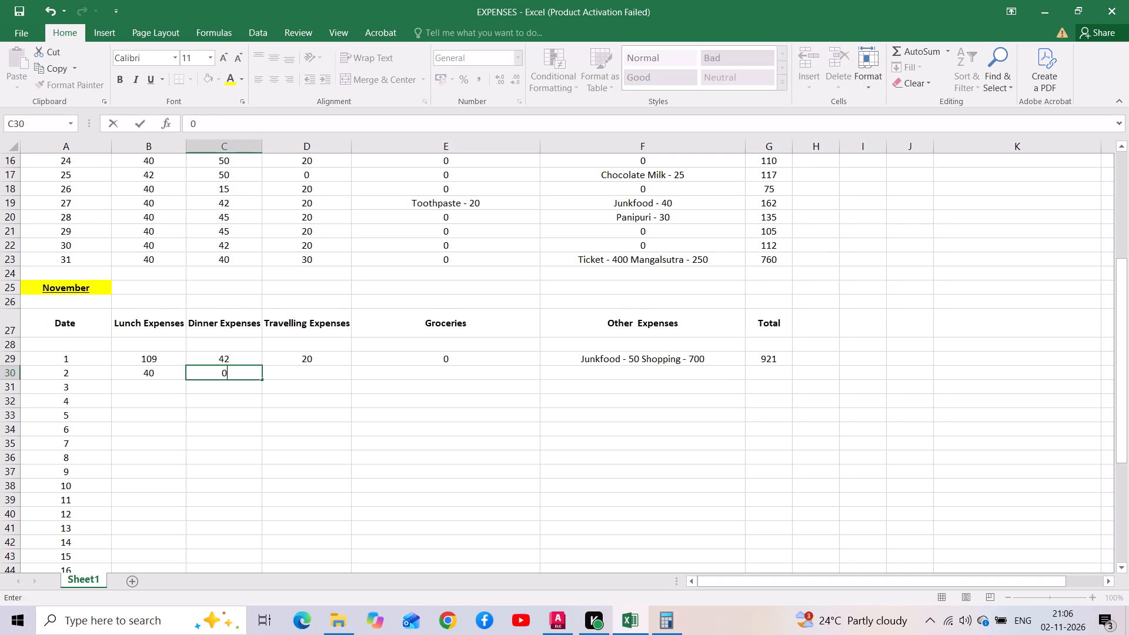
key("Right")
type("30")
key("Right")
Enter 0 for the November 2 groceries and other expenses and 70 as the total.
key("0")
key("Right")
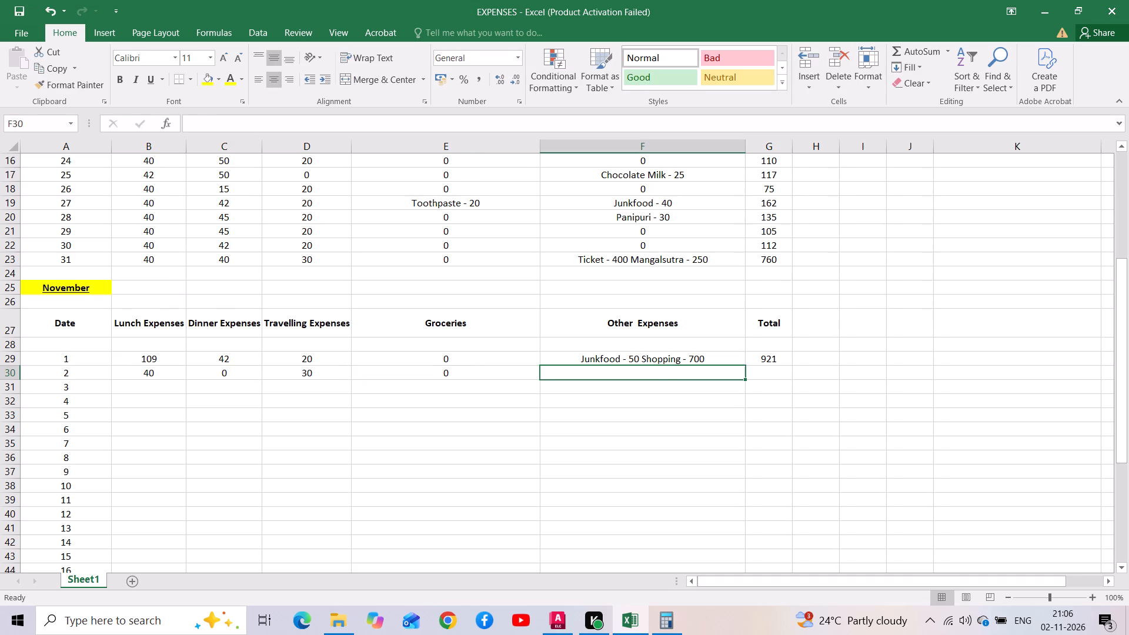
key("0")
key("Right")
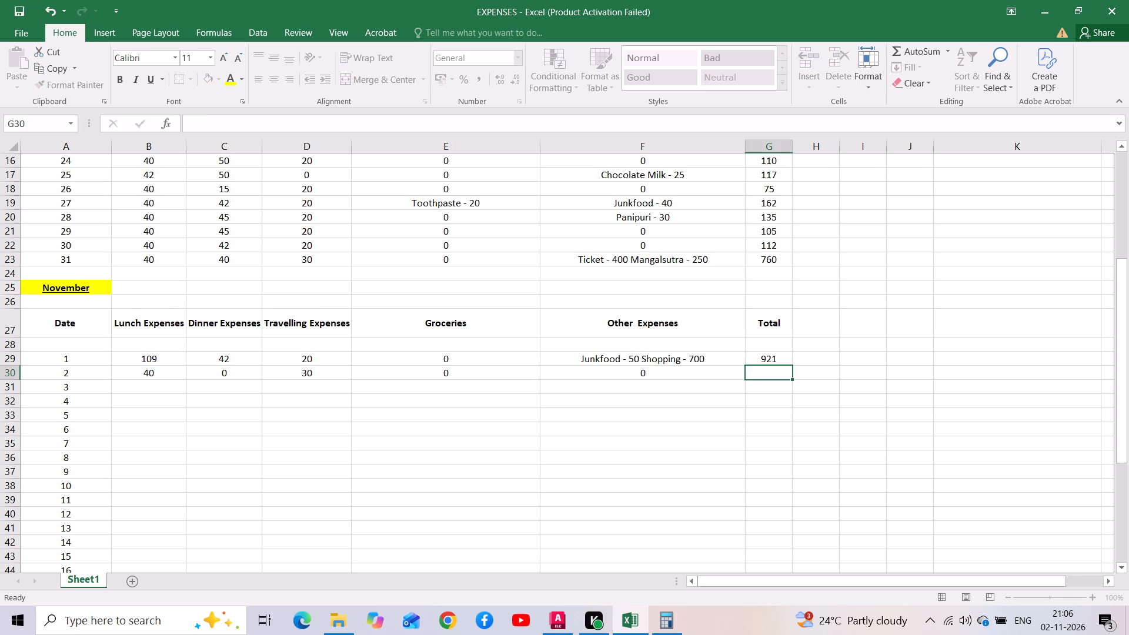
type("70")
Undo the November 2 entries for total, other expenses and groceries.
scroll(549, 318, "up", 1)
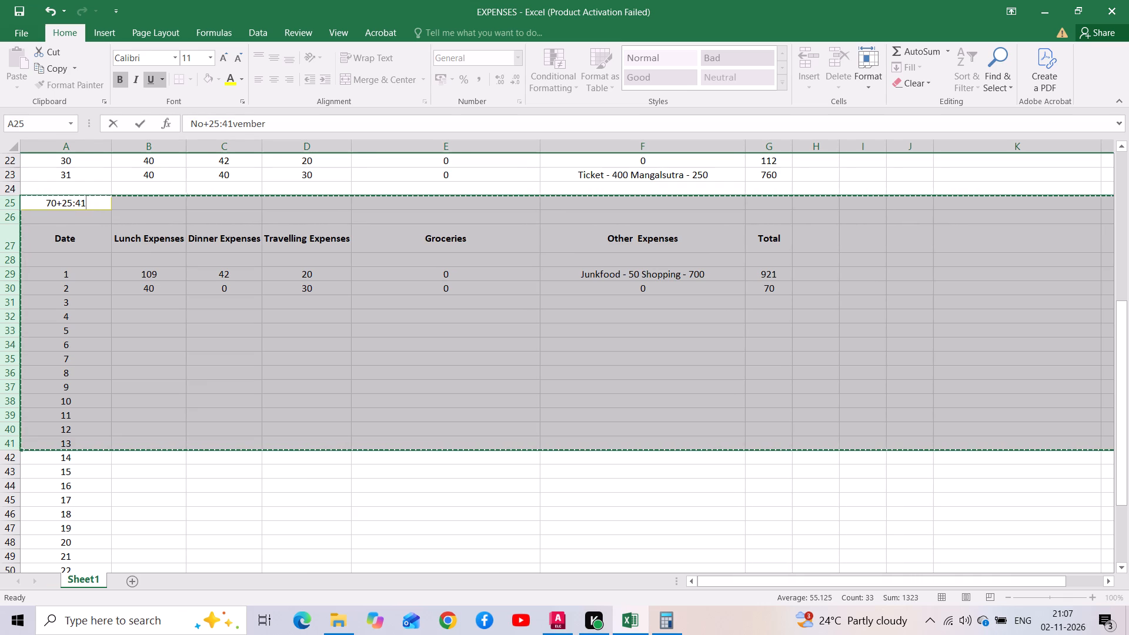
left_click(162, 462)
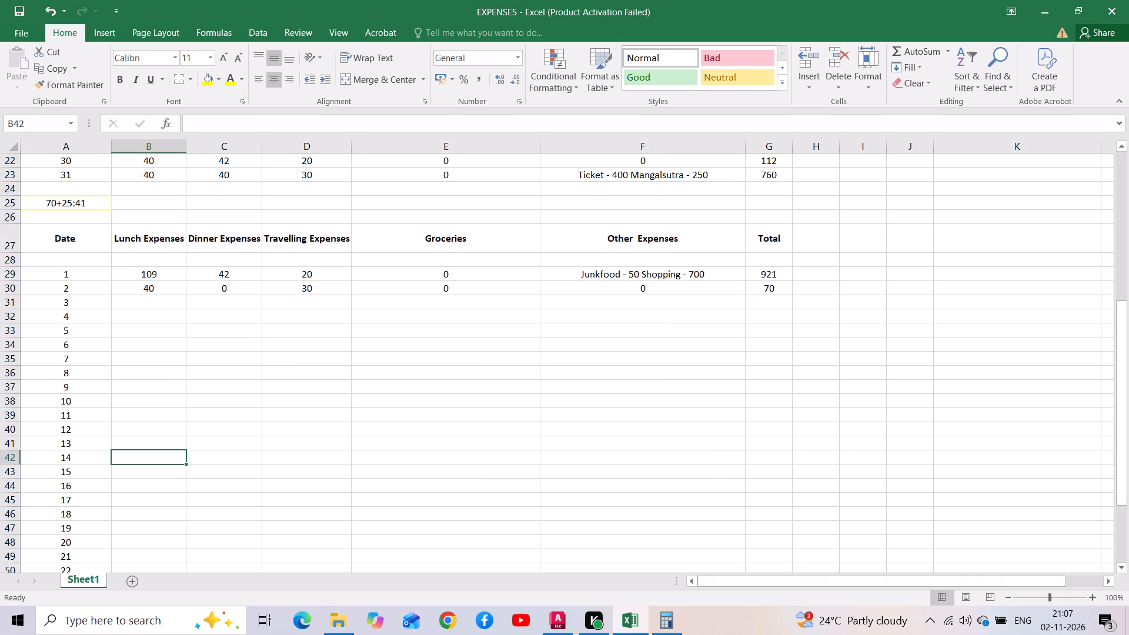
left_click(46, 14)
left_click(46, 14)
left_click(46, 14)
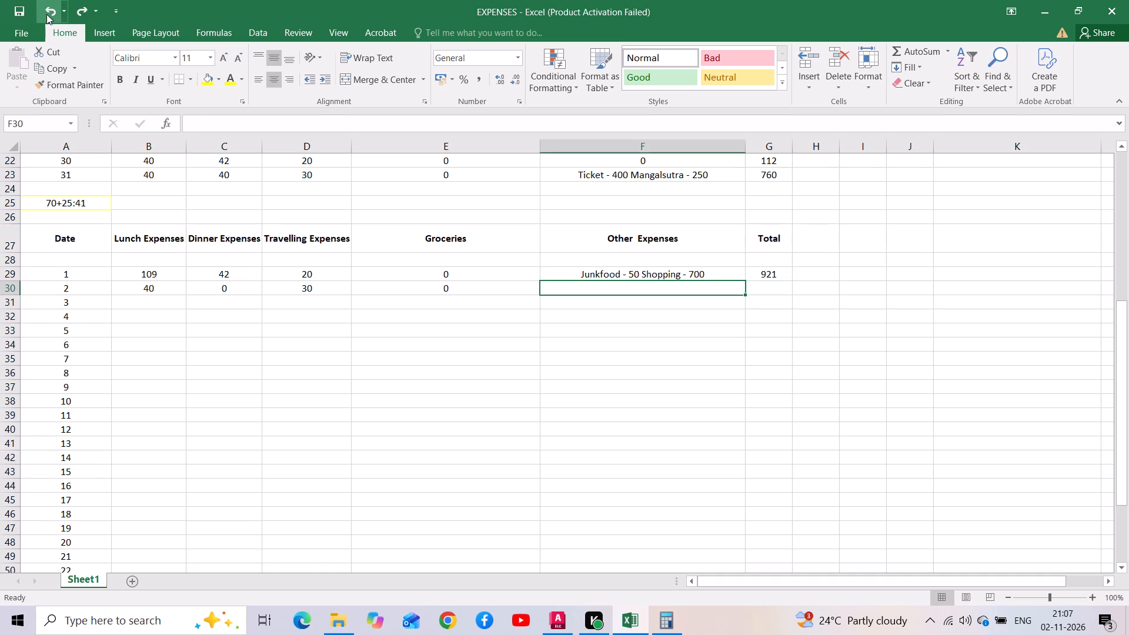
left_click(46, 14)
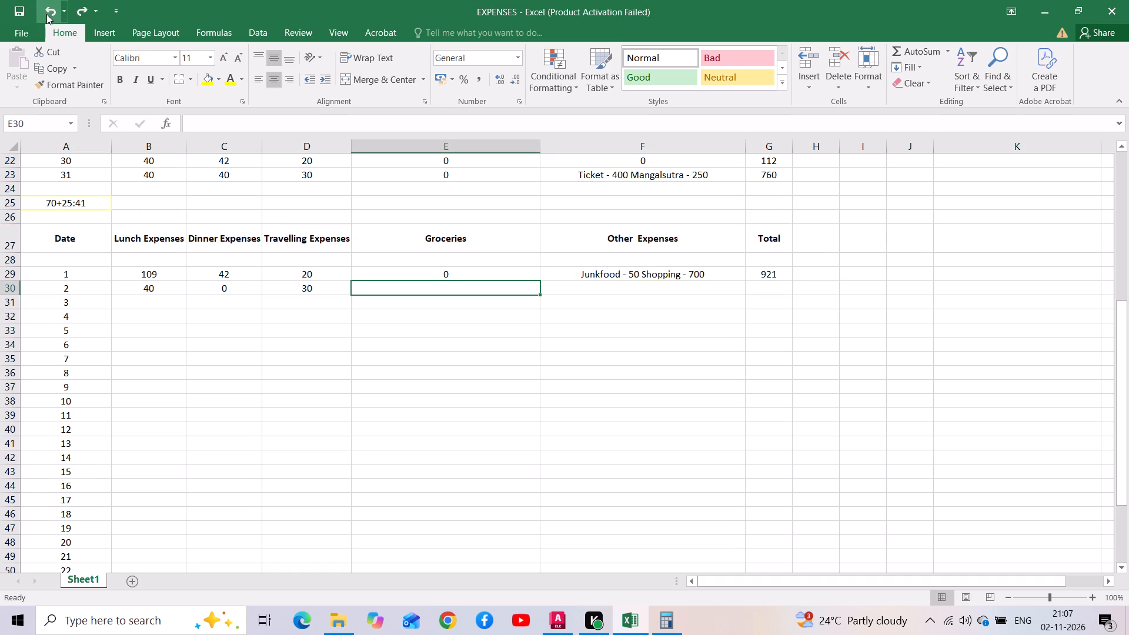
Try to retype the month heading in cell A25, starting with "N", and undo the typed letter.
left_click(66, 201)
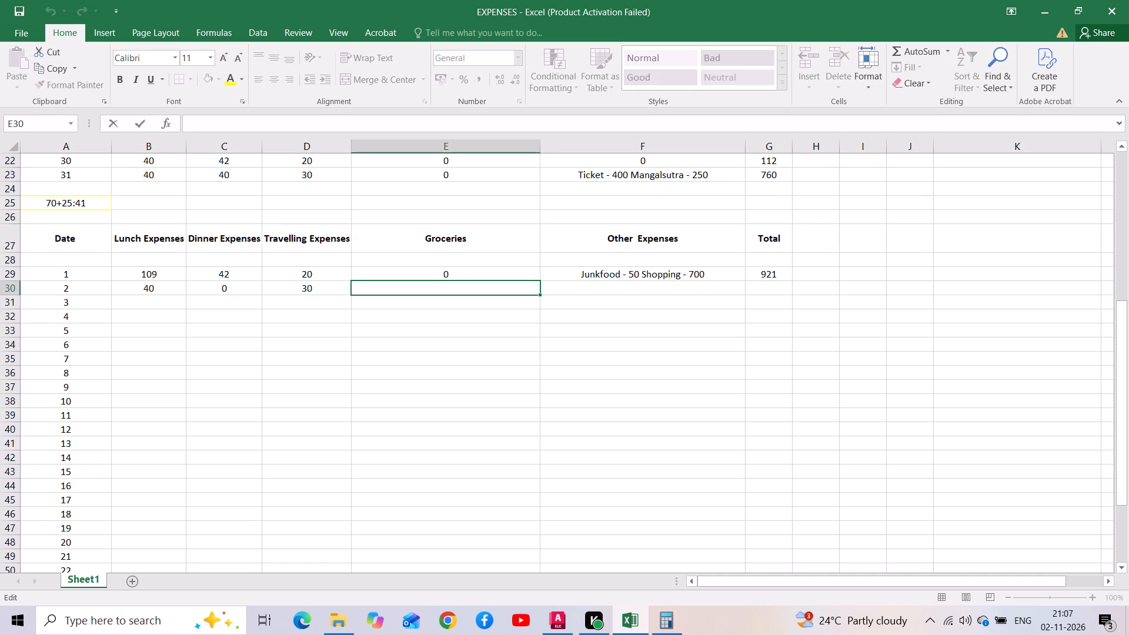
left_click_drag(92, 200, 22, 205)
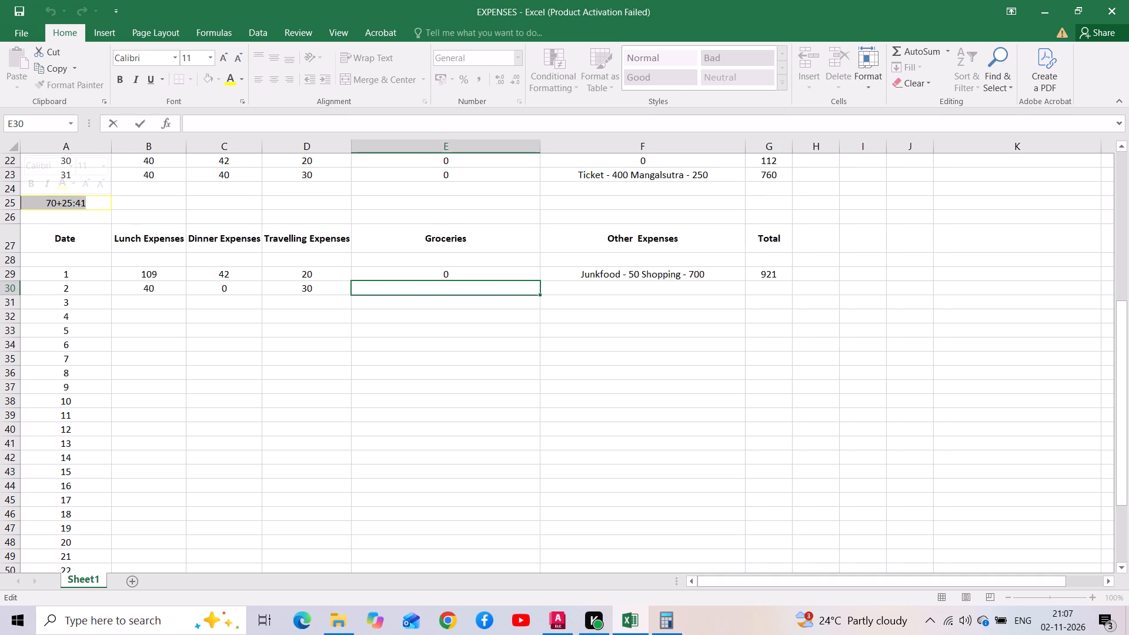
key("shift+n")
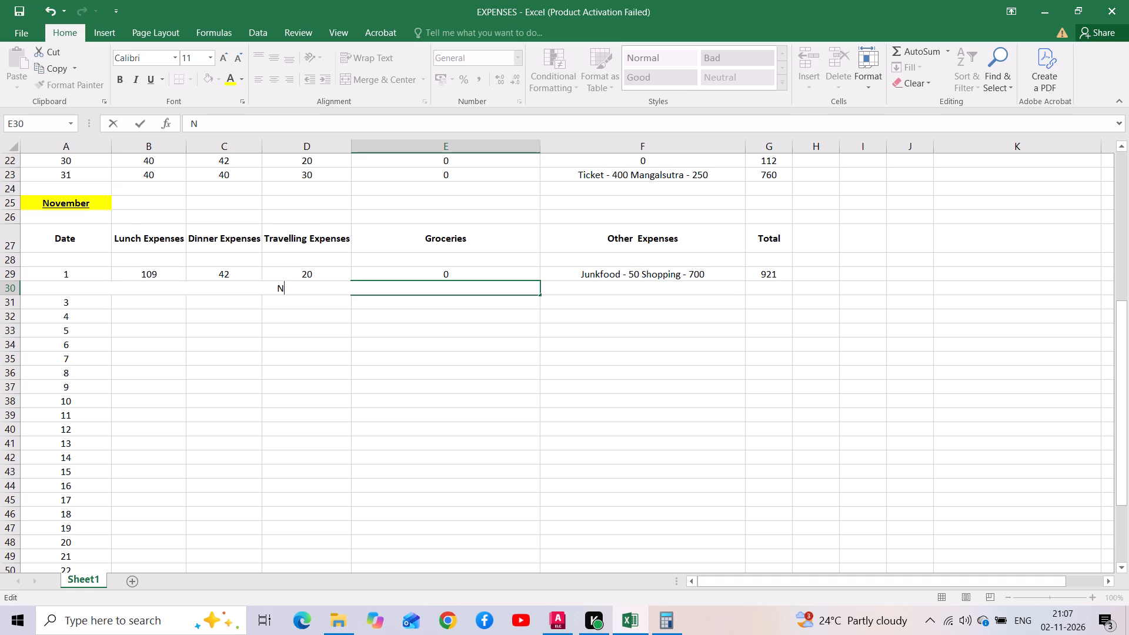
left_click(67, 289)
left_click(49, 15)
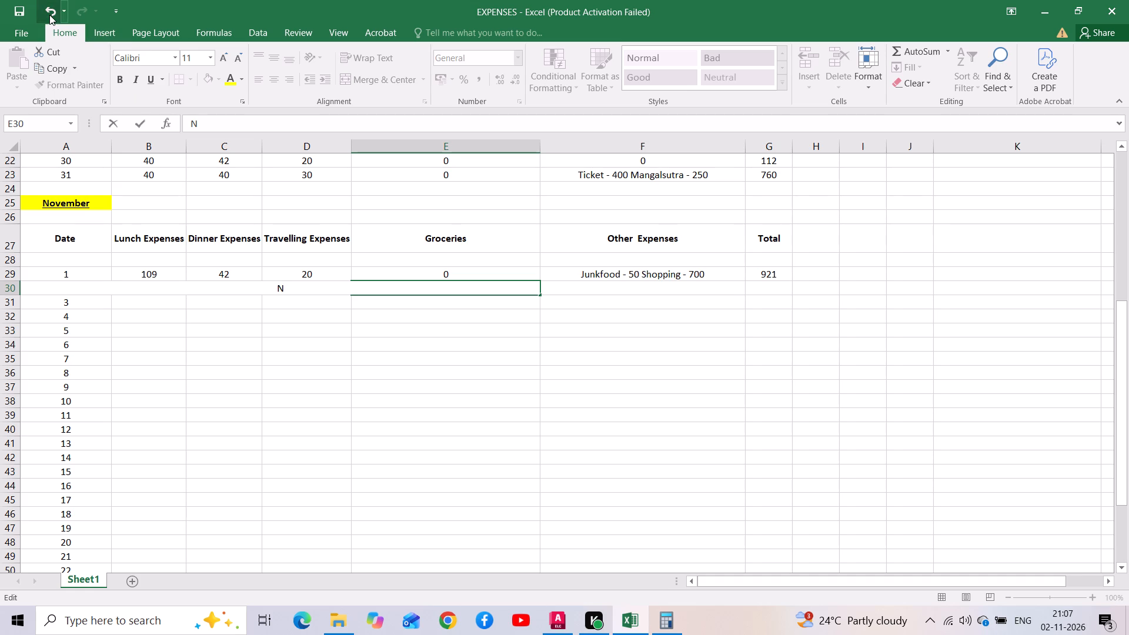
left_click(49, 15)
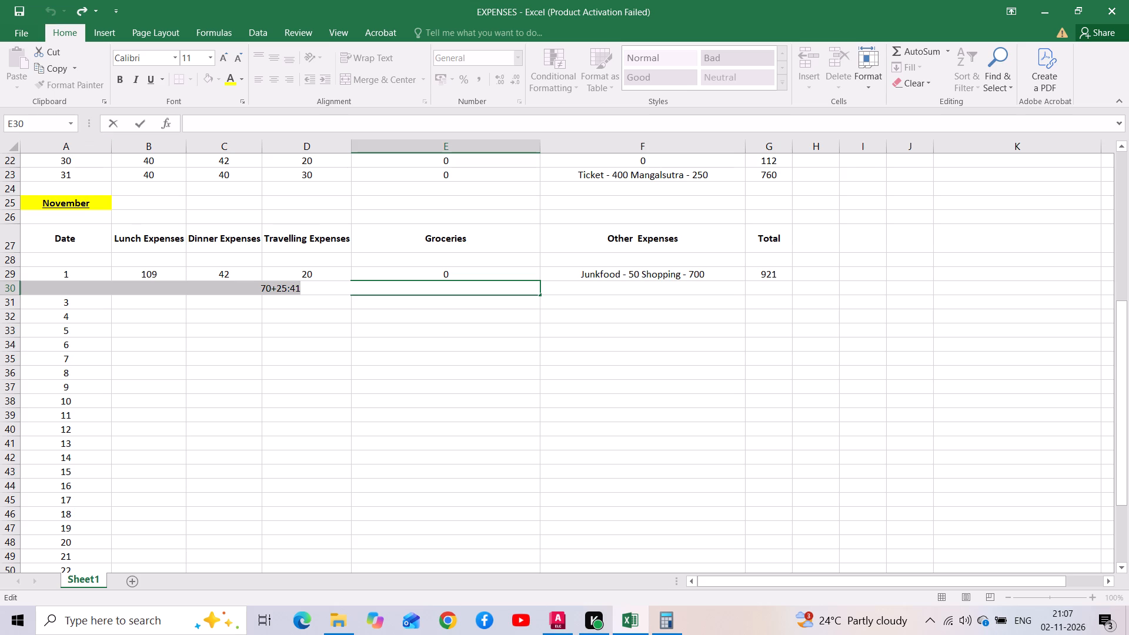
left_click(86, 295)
Enter 0 for groceries, 0 for other expenses and 70 as the total in the November 2 row.
left_click(415, 296)
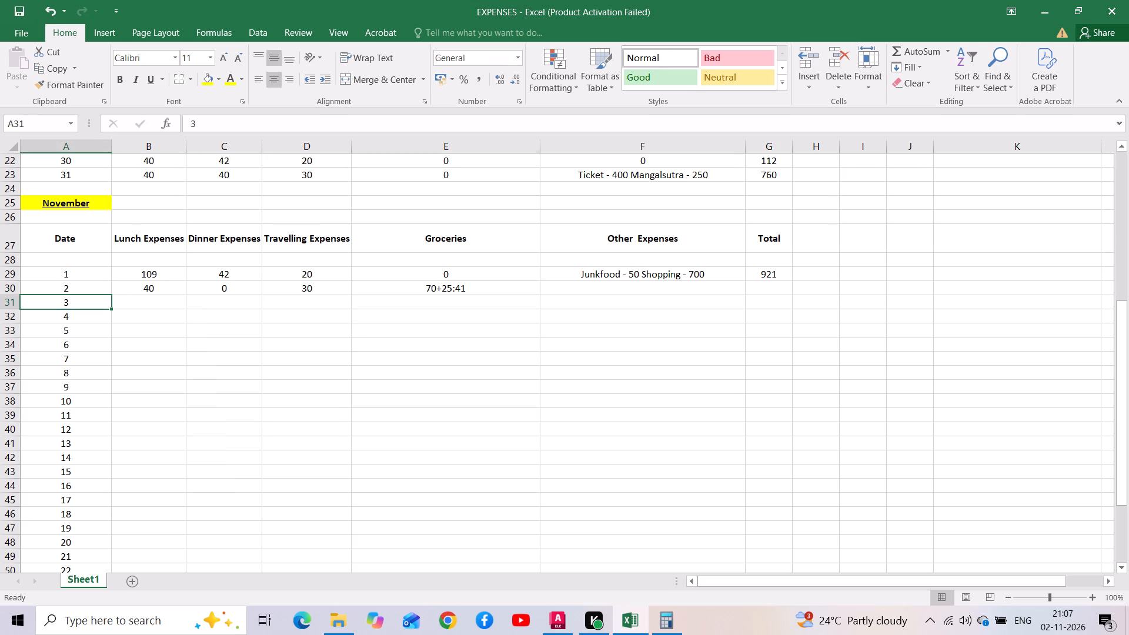
left_click(429, 285)
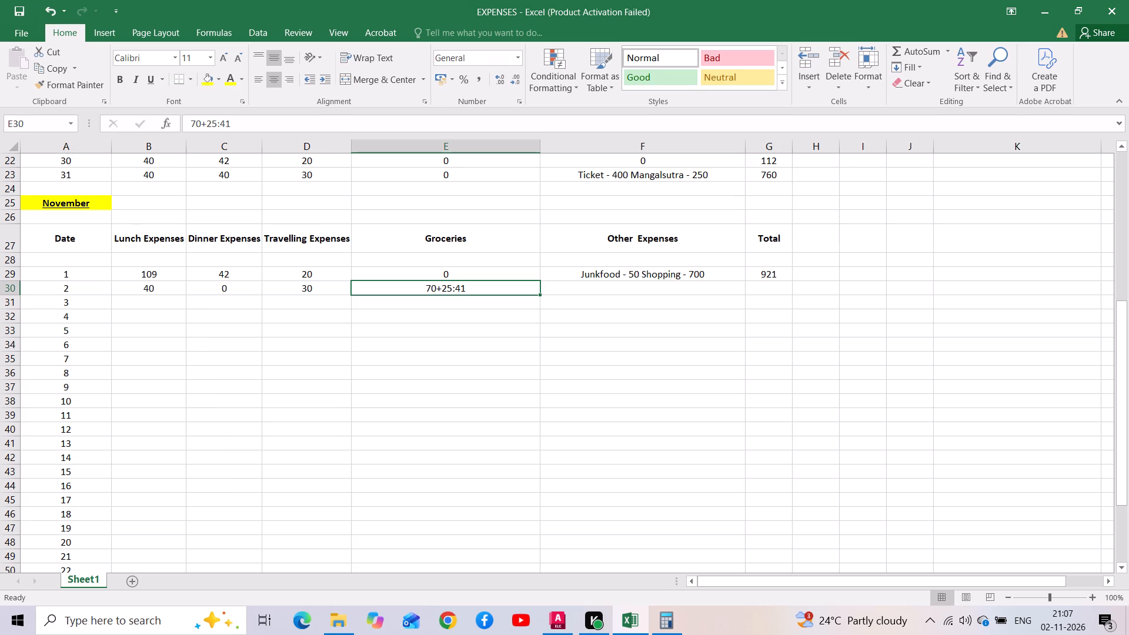
key("0")
key("Right")
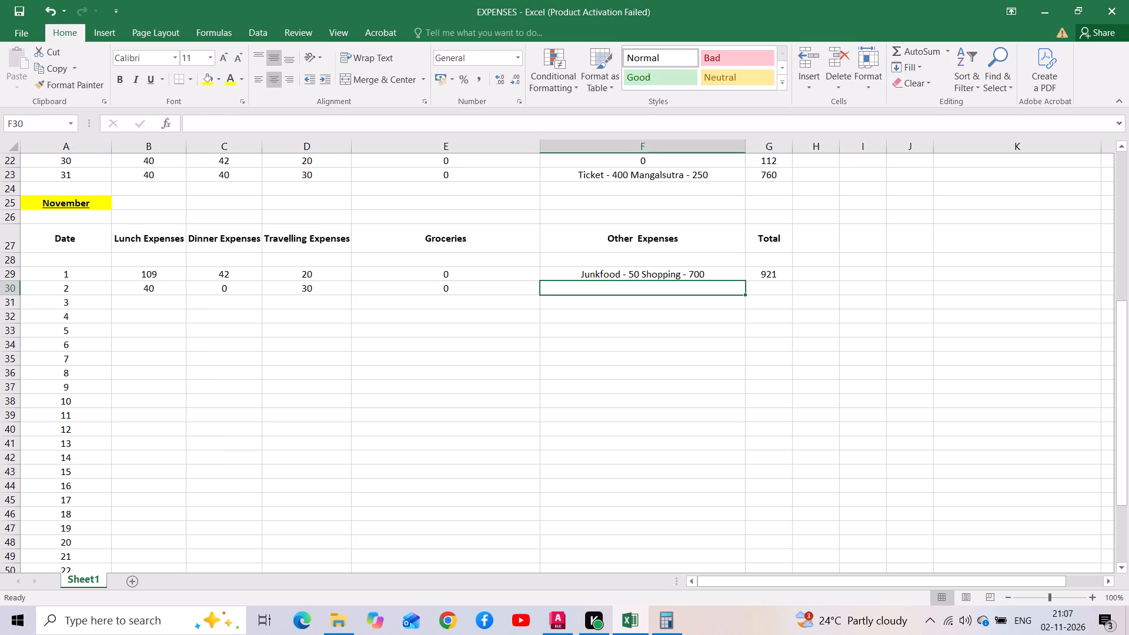
key("0")
key("Right")
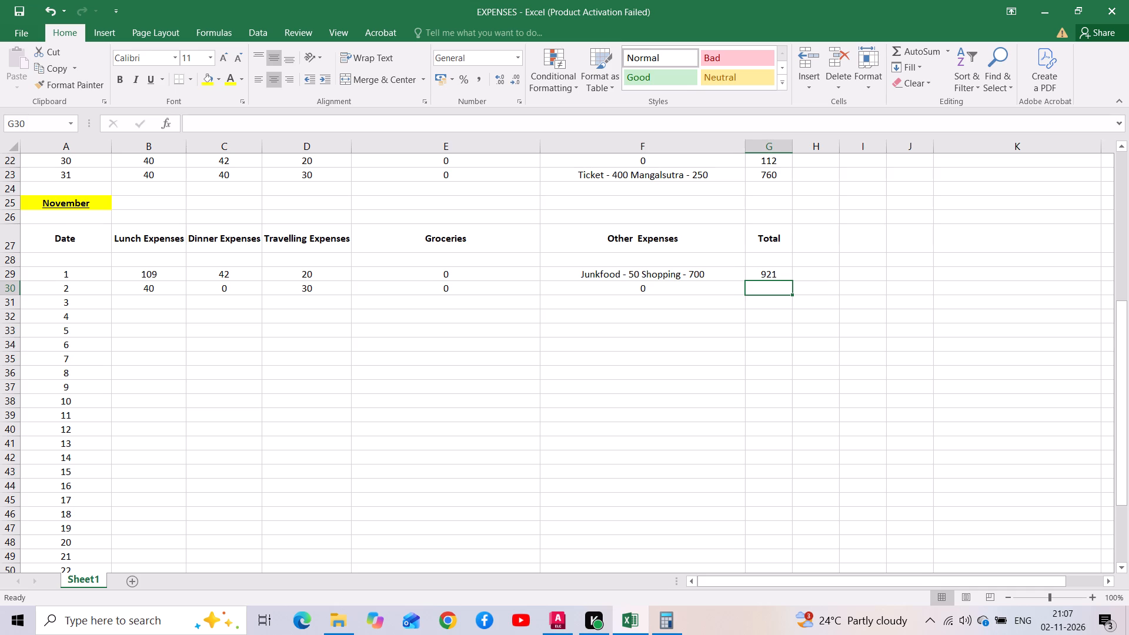
type("70")
left_click(402, 401)
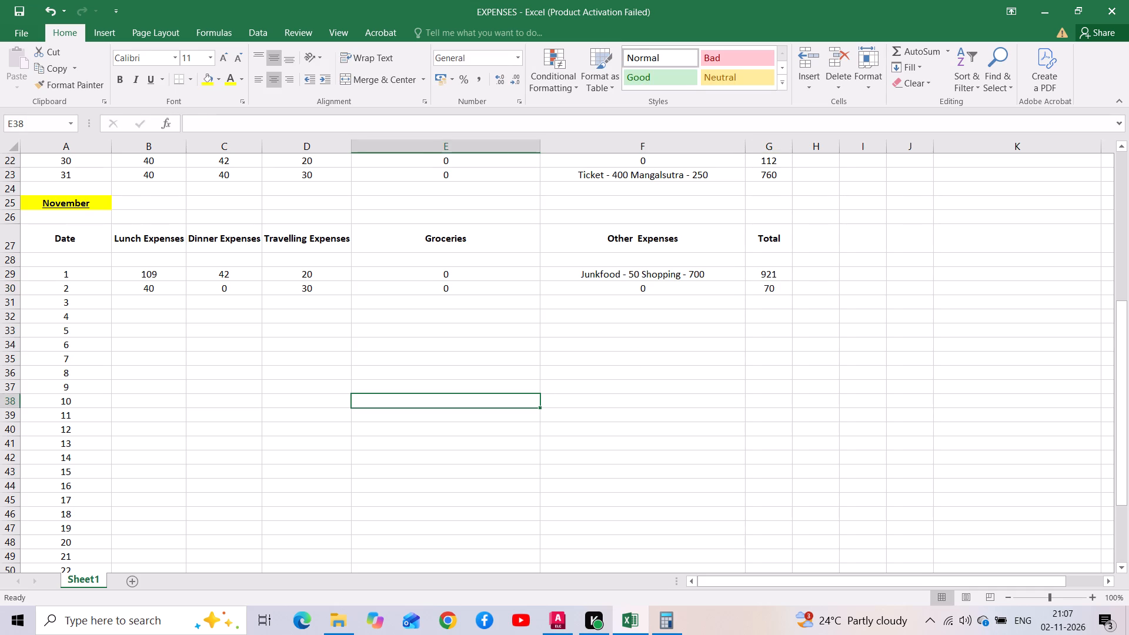
Copy the November block from the heading in A25 to the November 2 total in G30 and paste it at A29.
left_click(71, 204)
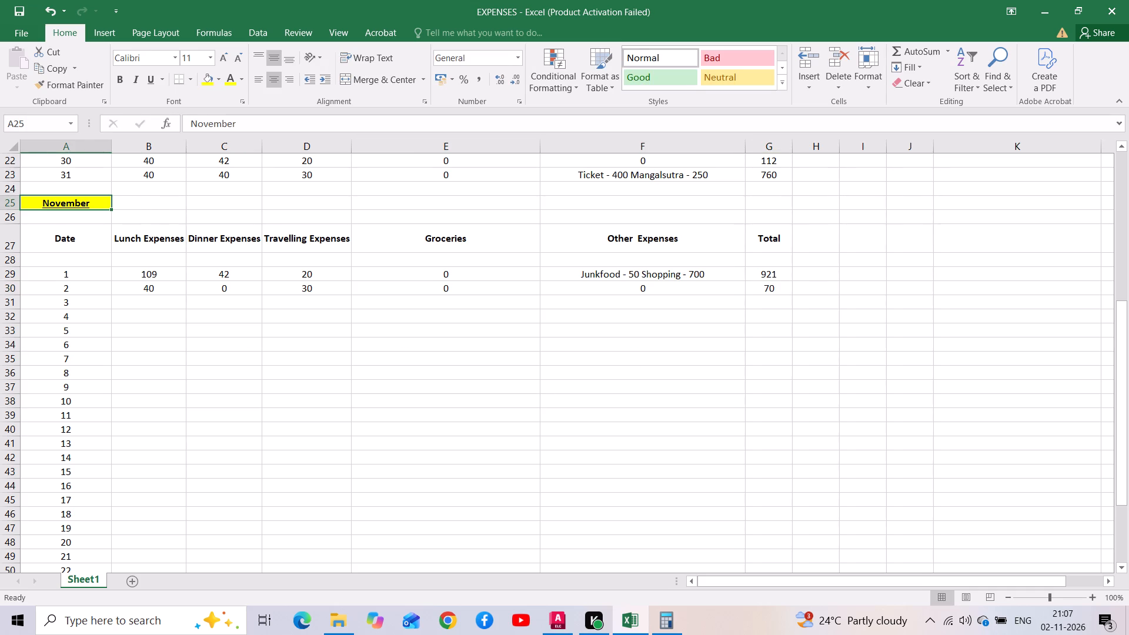
scroll(327, 451, "down", 3)
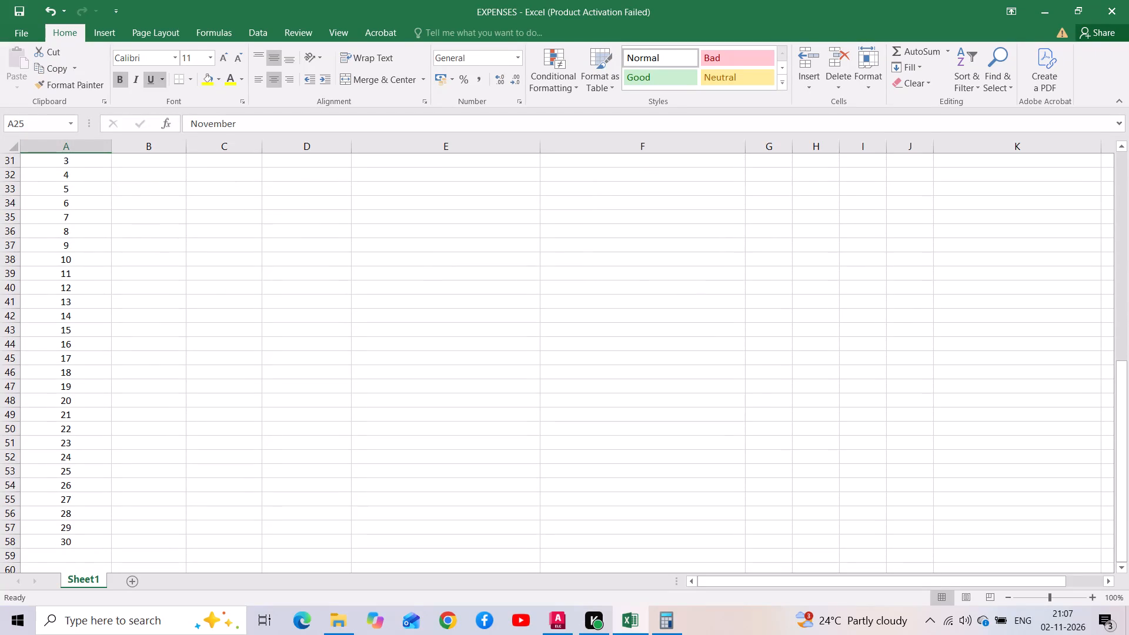
scroll(364, 451, "down", 2)
scroll(364, 451, "up", 6)
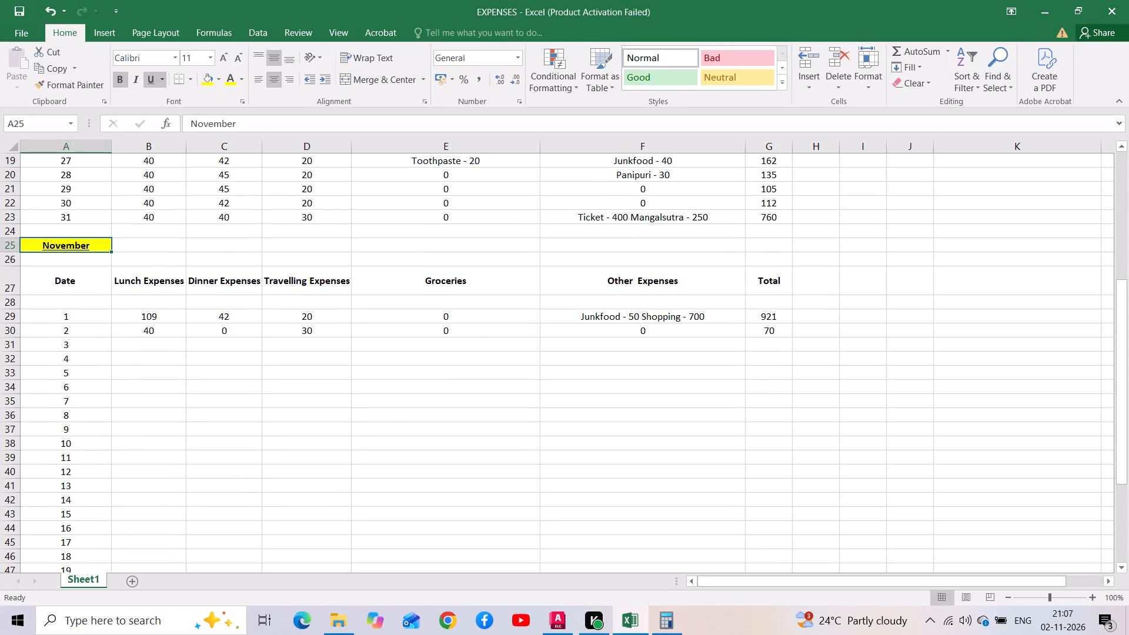
left_click(765, 333, "shift")
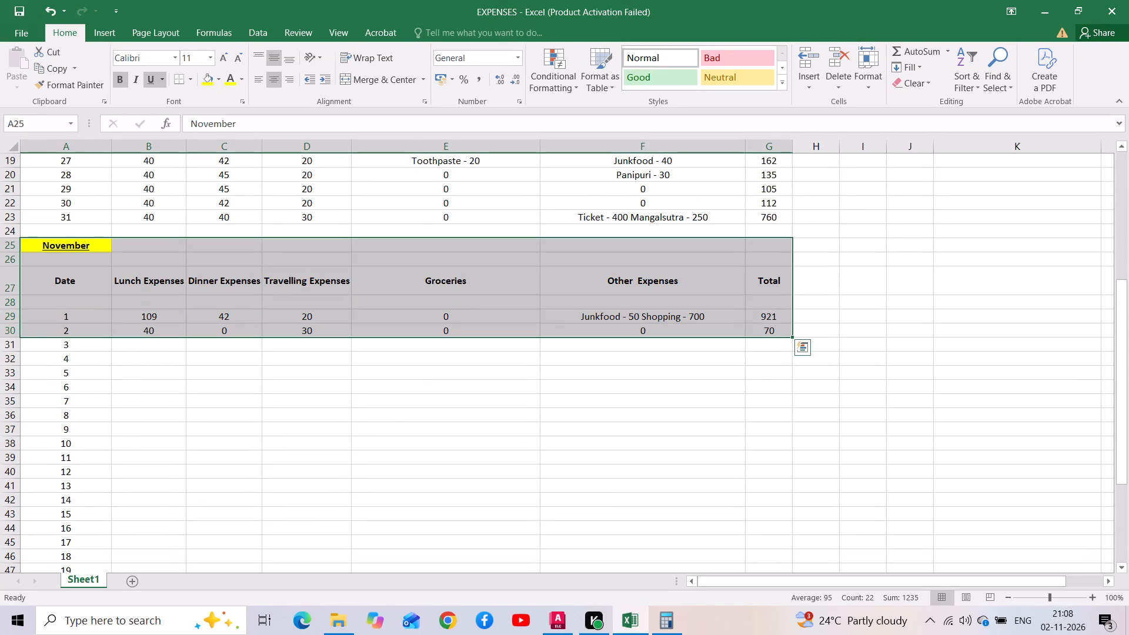
key("ctrl+c")
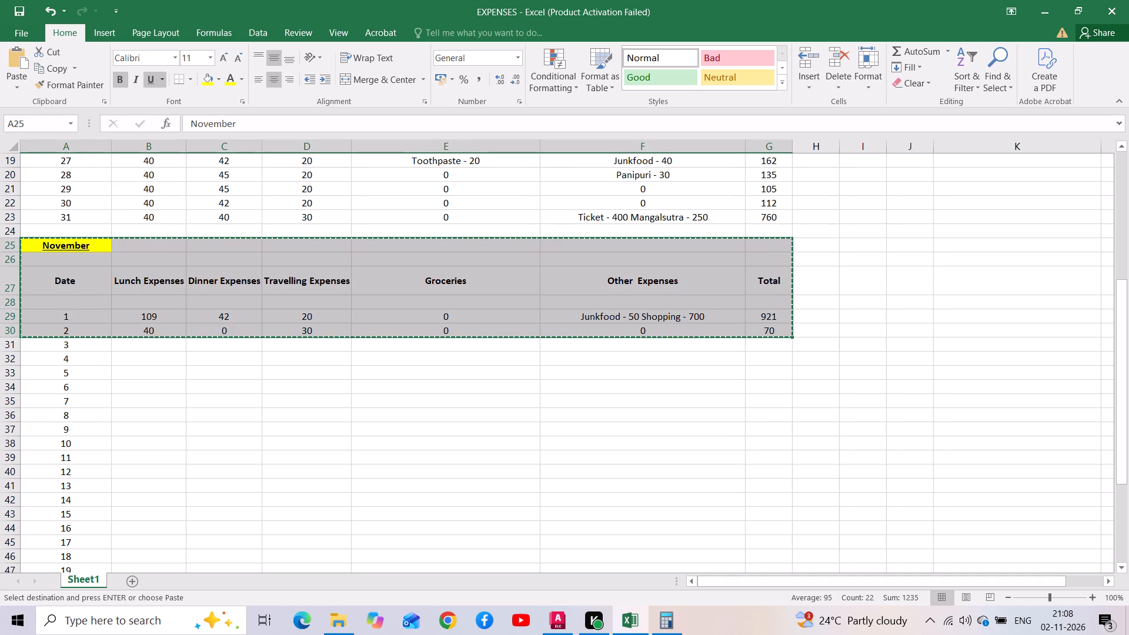
left_click(65, 320)
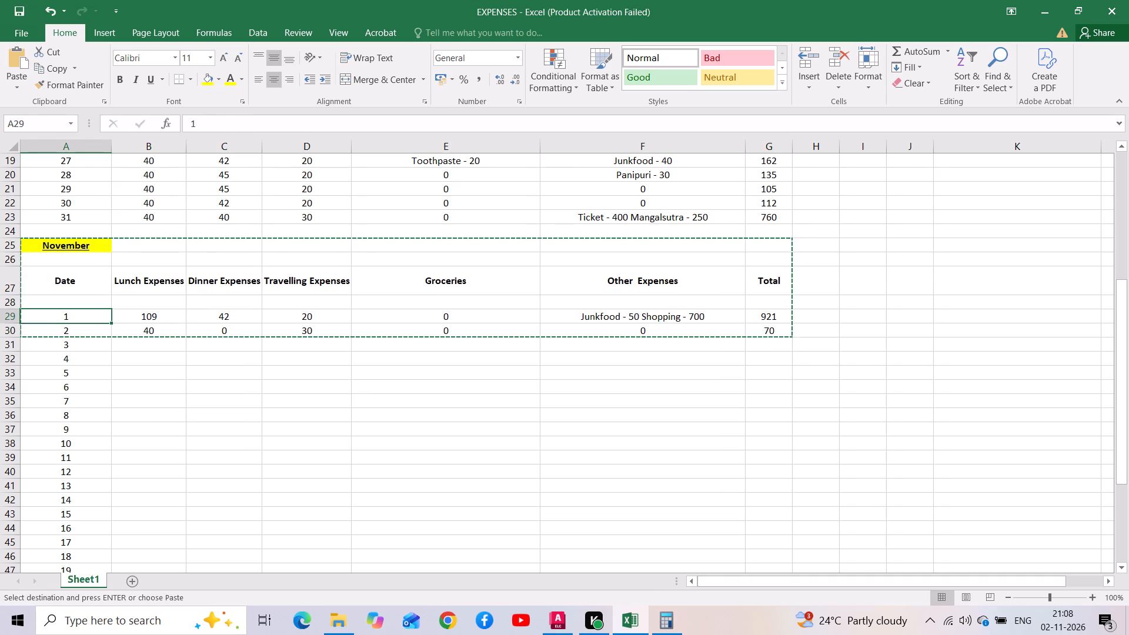
key("ctrl+v")
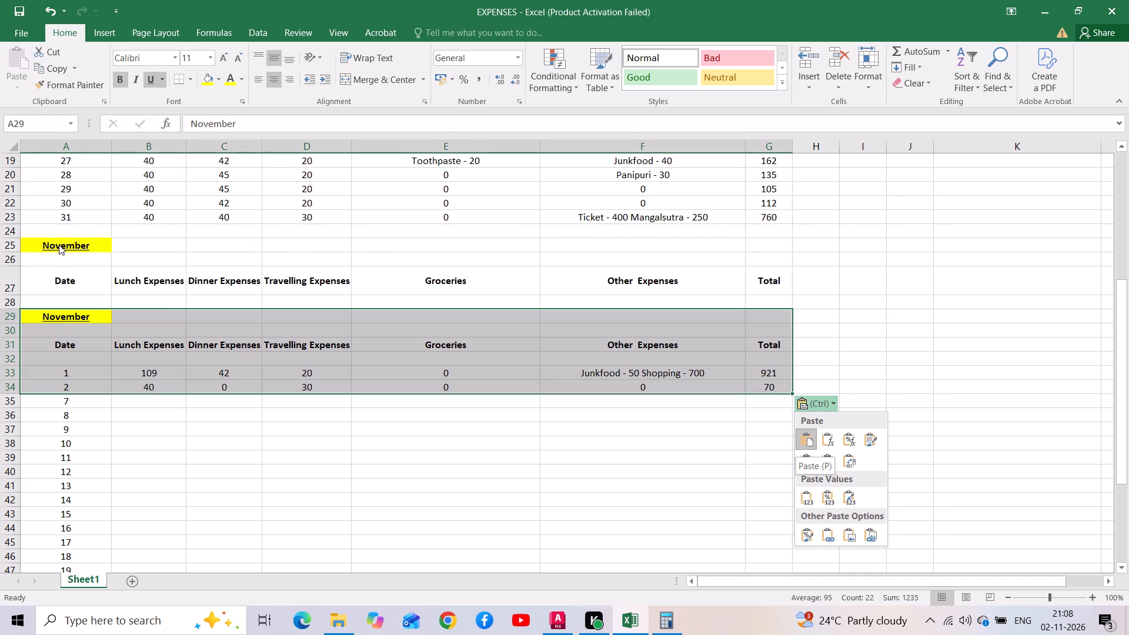
Clear the original November heading in cell A25 and set its fill to No Fill.
left_click(90, 244)
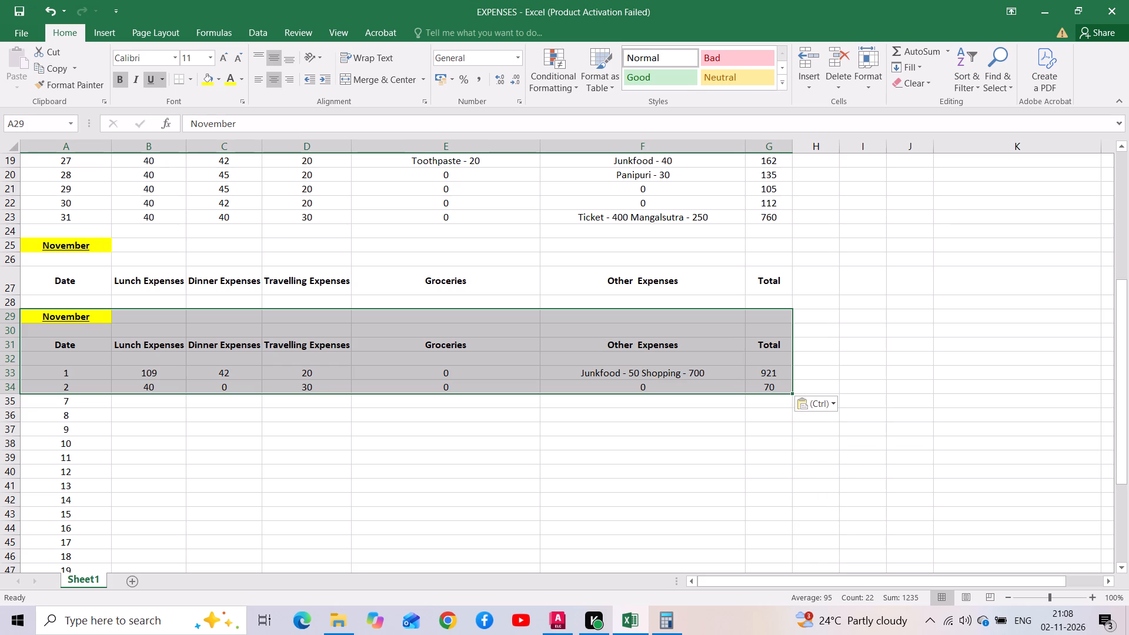
left_click(100, 246)
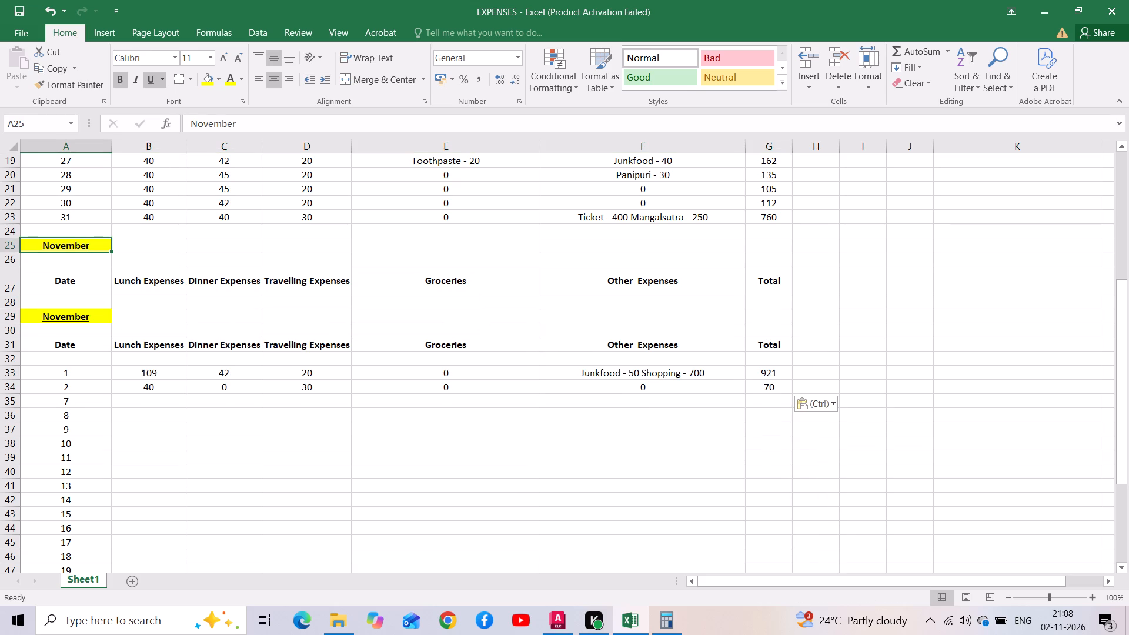
key("Delete")
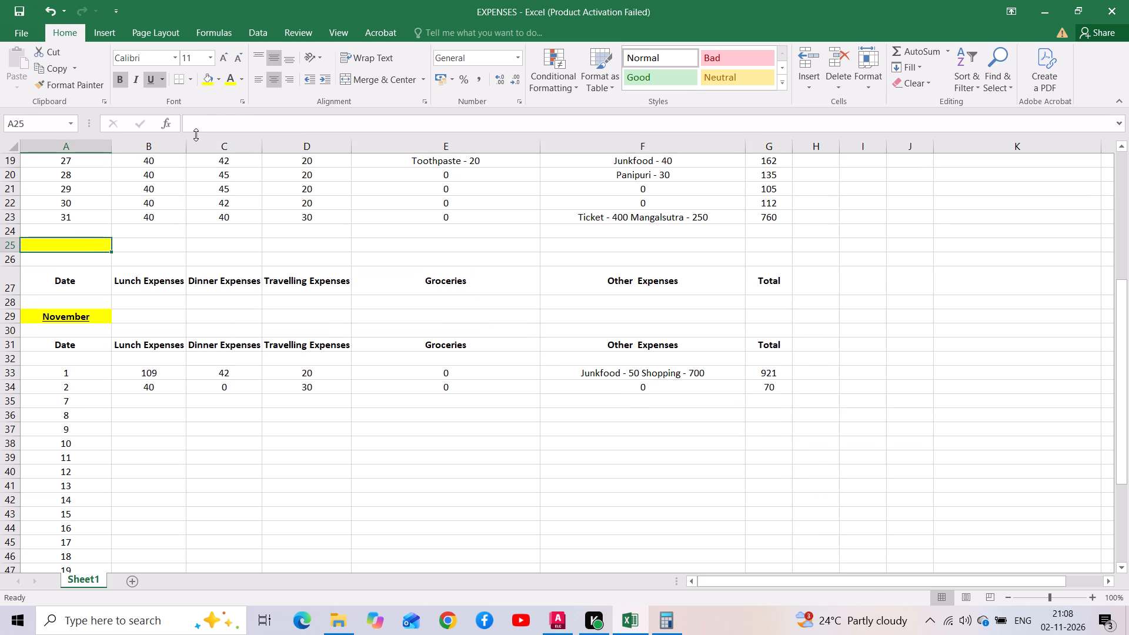
left_click(208, 85)
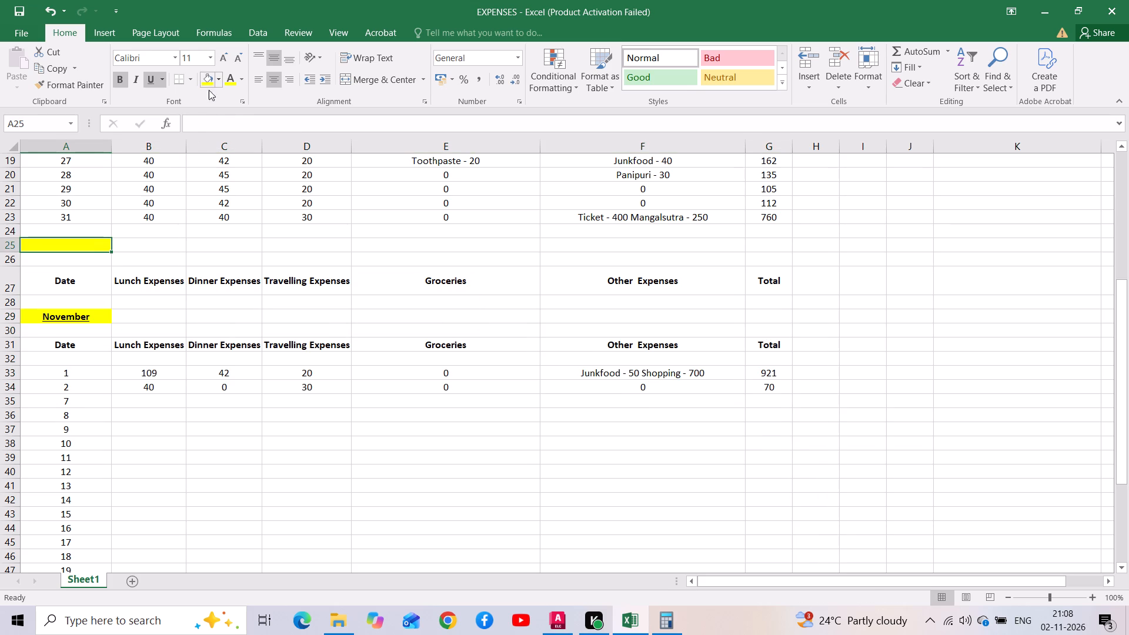
left_click(218, 82)
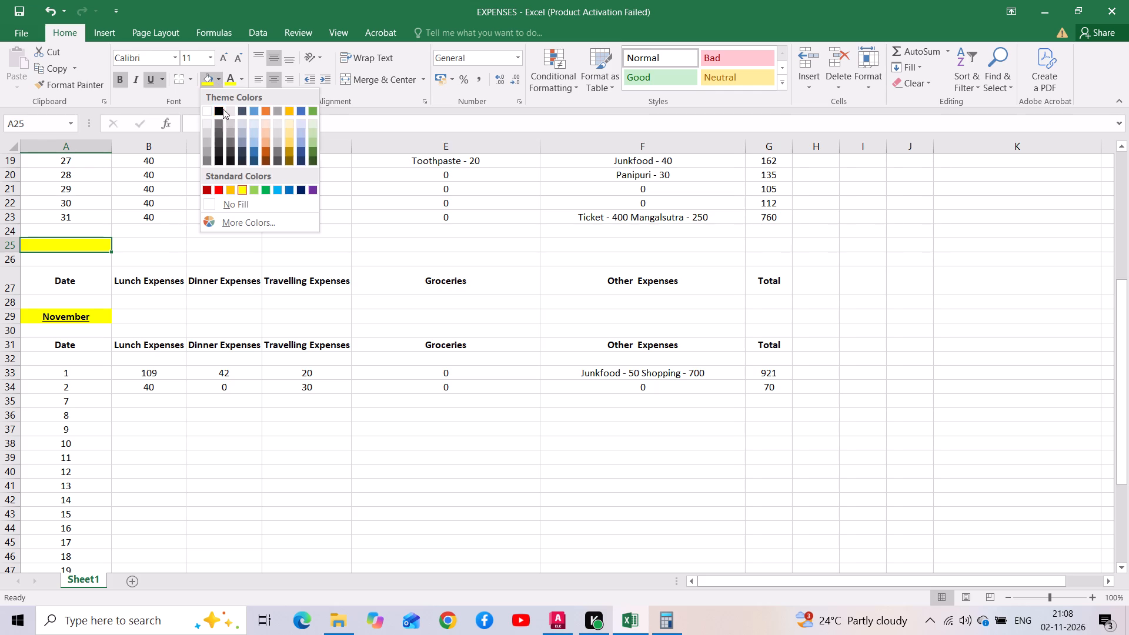
left_click(228, 202)
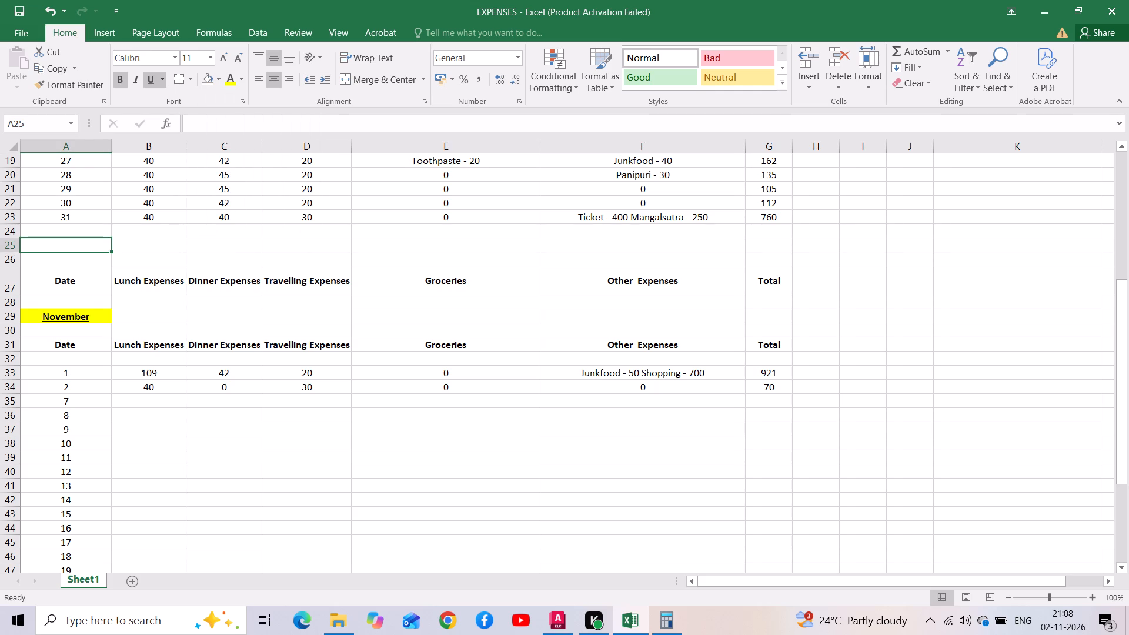
Widen the Total column G to a width of about 24.6.
scroll(93, 246, "down", 1)
scroll(93, 246, "up", 2)
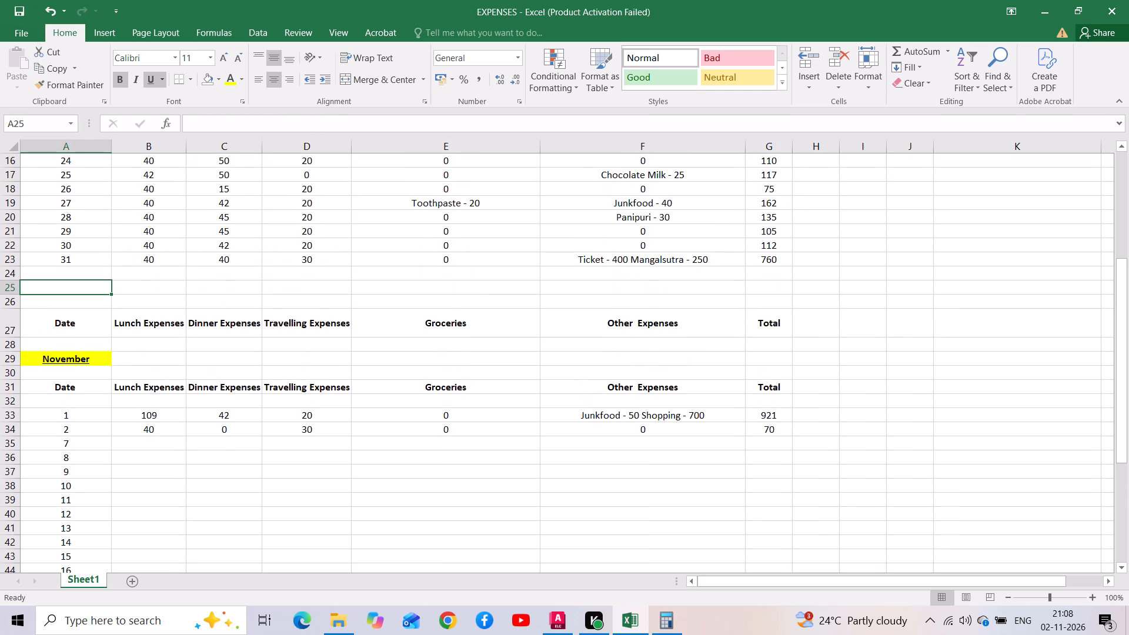
scroll(166, 277, "up", 1)
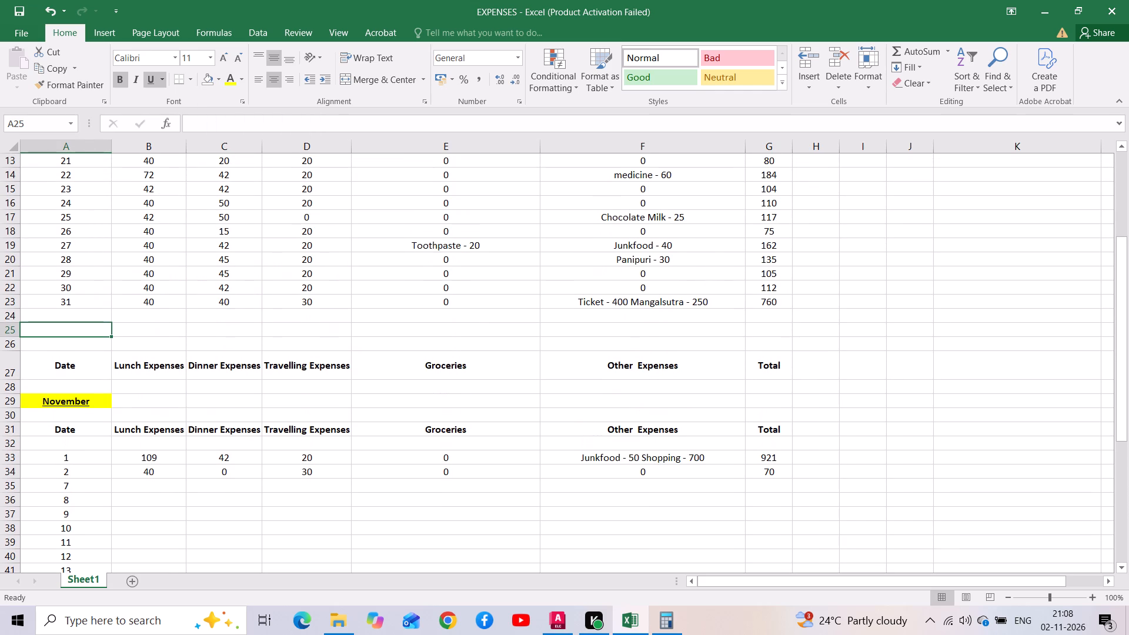
left_click(579, 335)
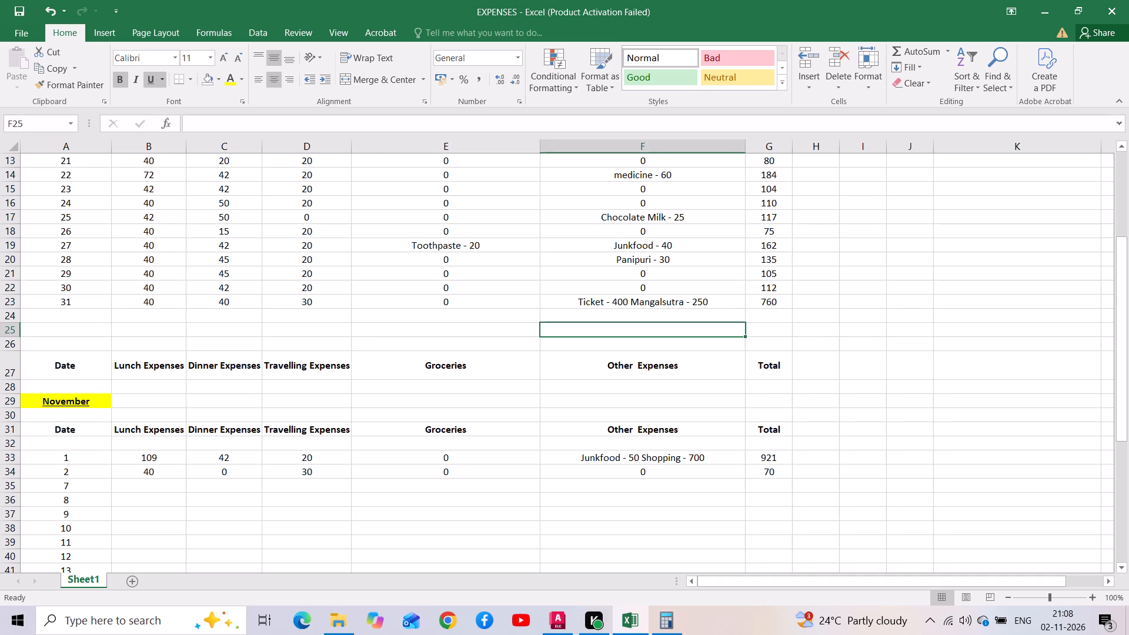
scroll(761, 343, "up", 1)
scroll(761, 343, "down", 2)
scroll(761, 343, "up", 8)
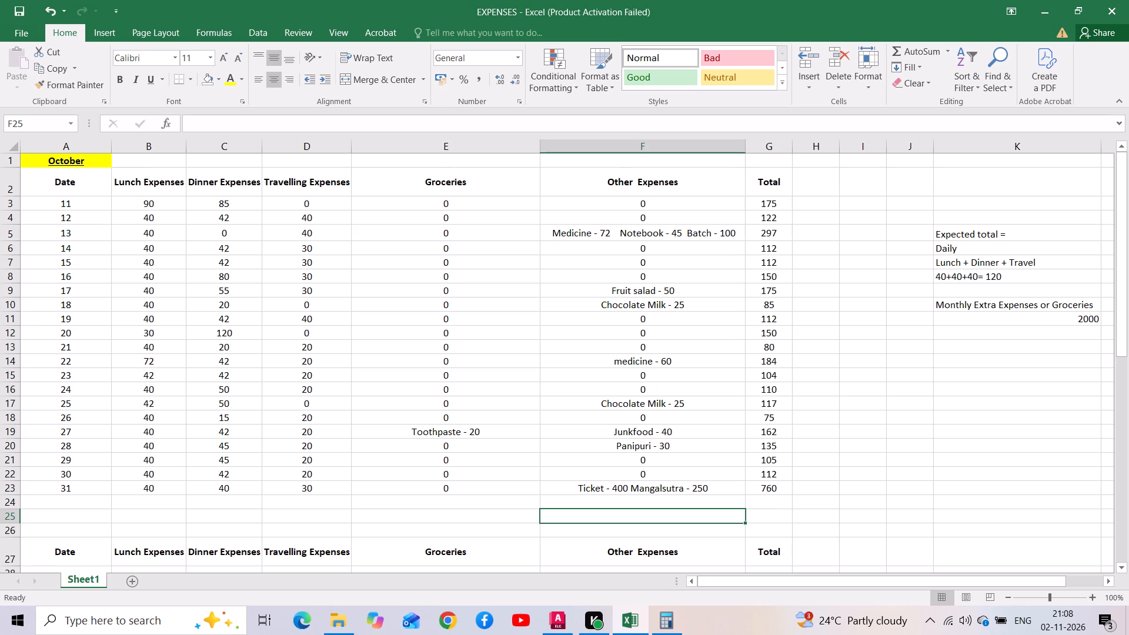
left_click_drag(790, 149, 853, 159)
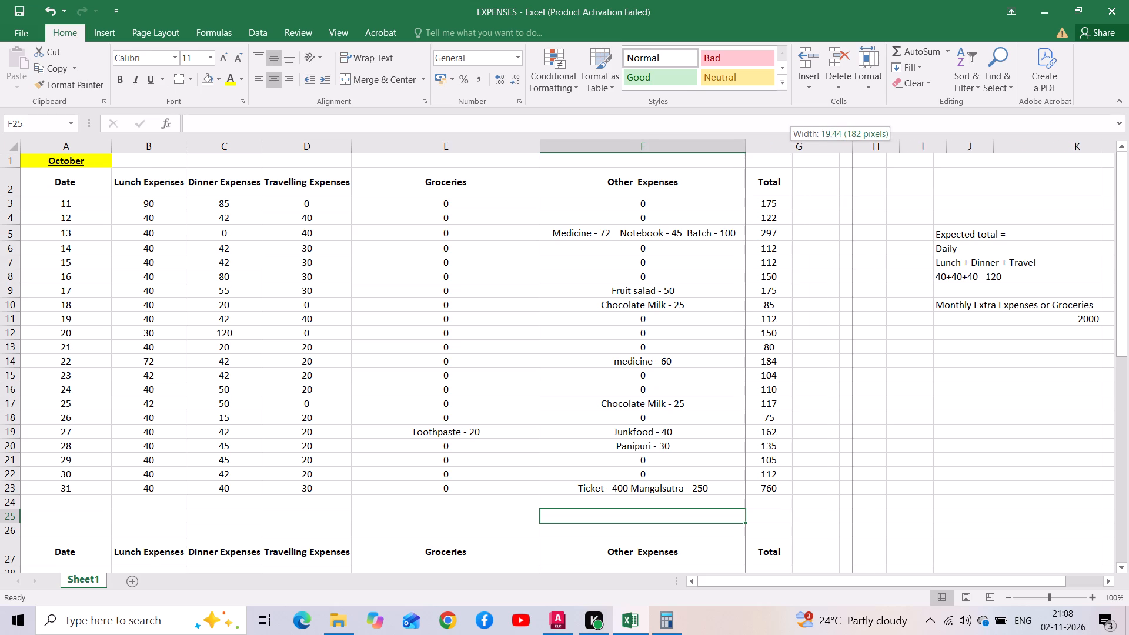
left_click_drag(853, 159, 877, 162)
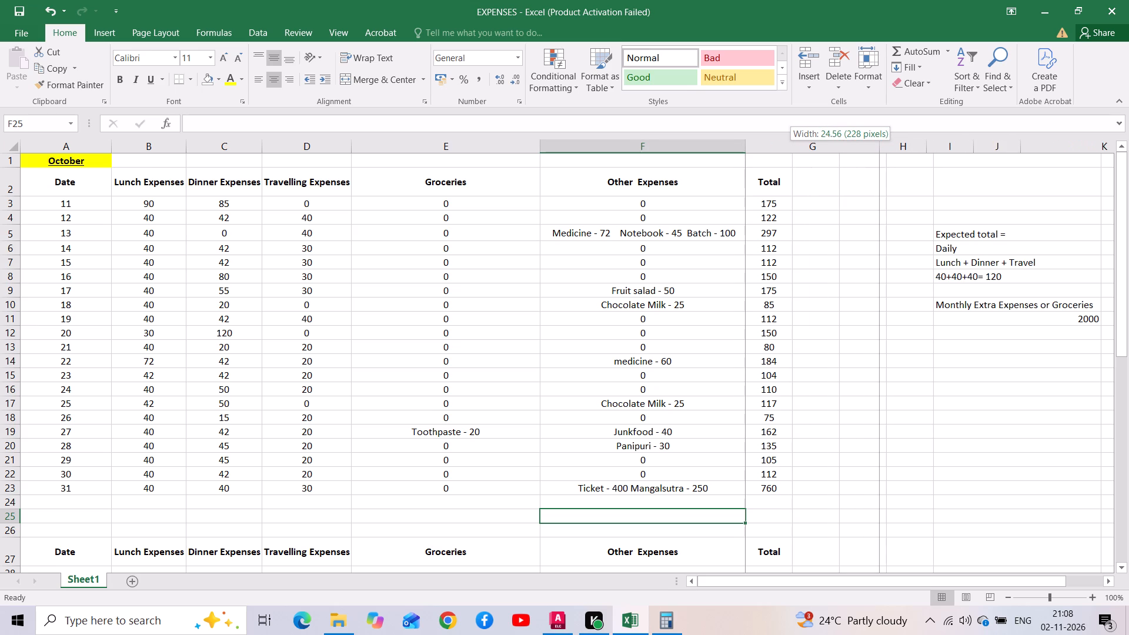
left_click_drag(877, 162, 879, 162)
Enter the label "Total = " in cell G25, below the October daily totals.
scroll(679, 377, "down", 2)
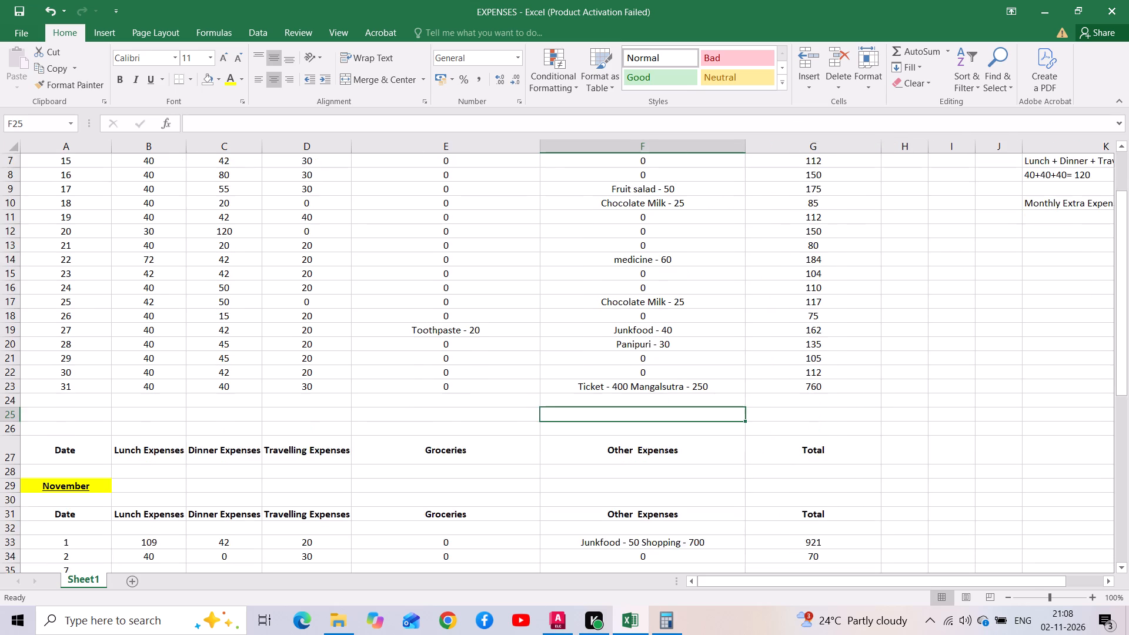
scroll(677, 380, "down", 1)
left_click(753, 373)
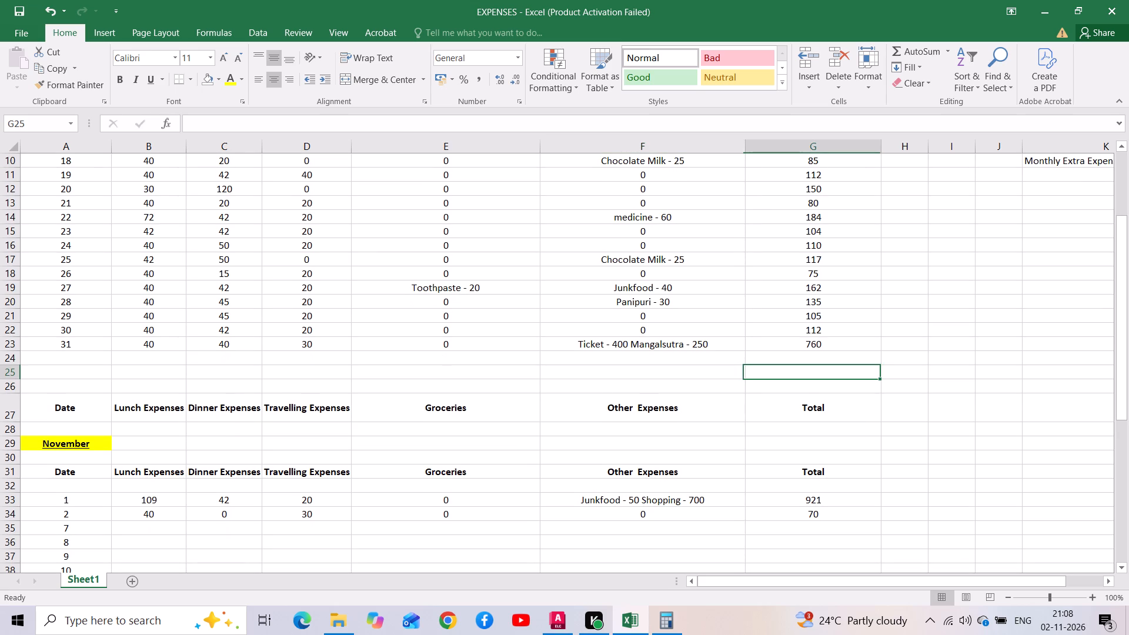
type("To")
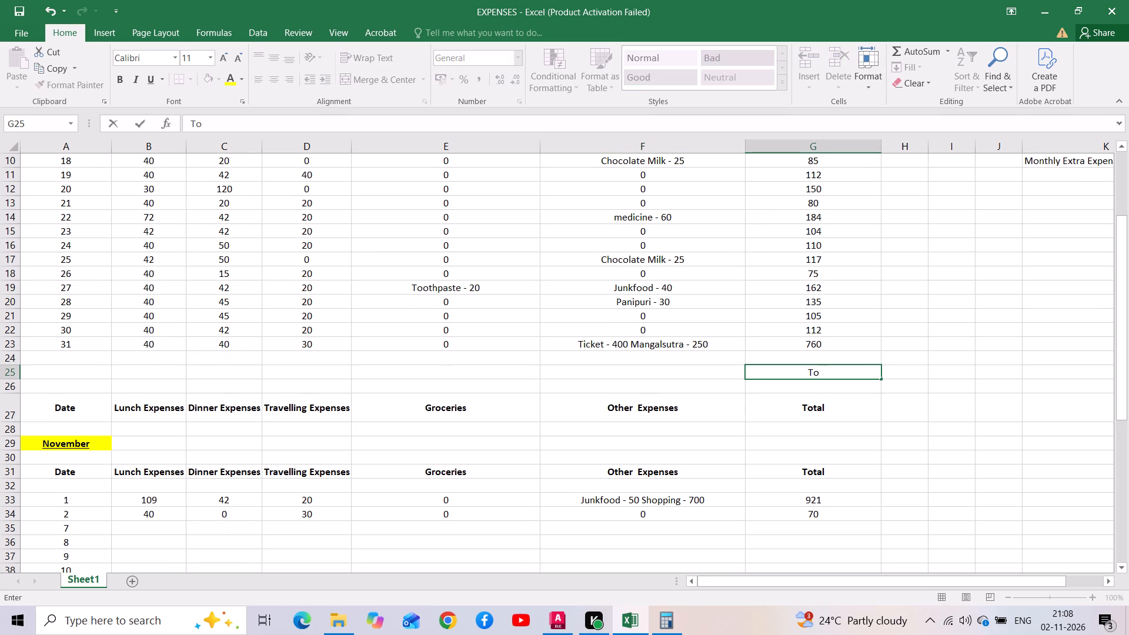
type("tal")
key("space")
key("equal")
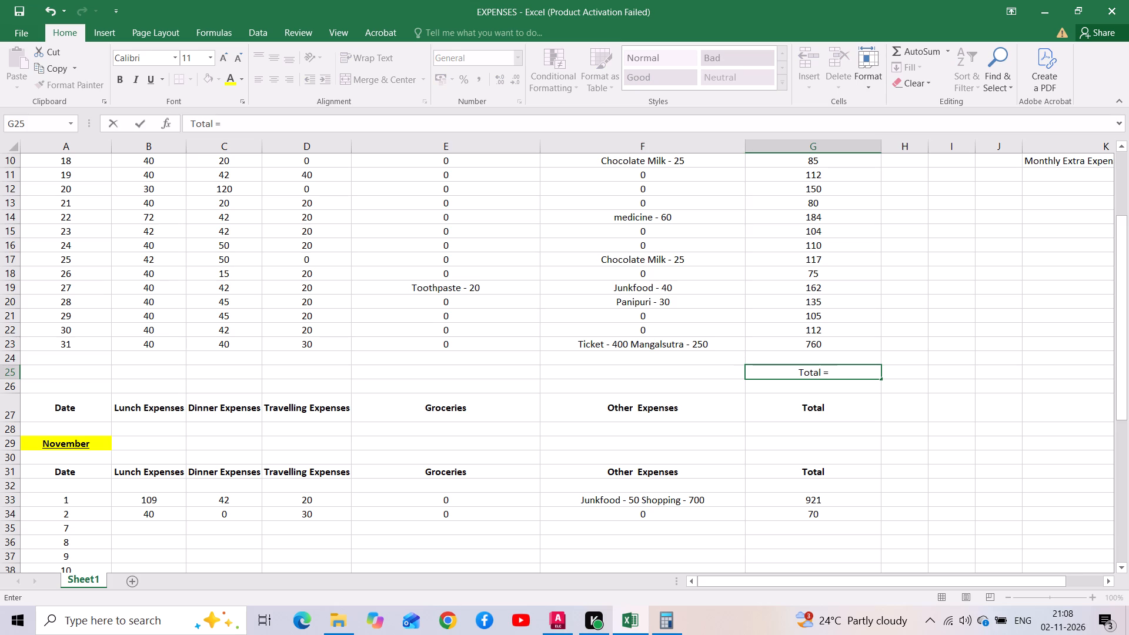
key("space")
Switch to Calculator, place it so October's Total column stays visible, and clear its previous result.
scroll(652, 336, "up", 3)
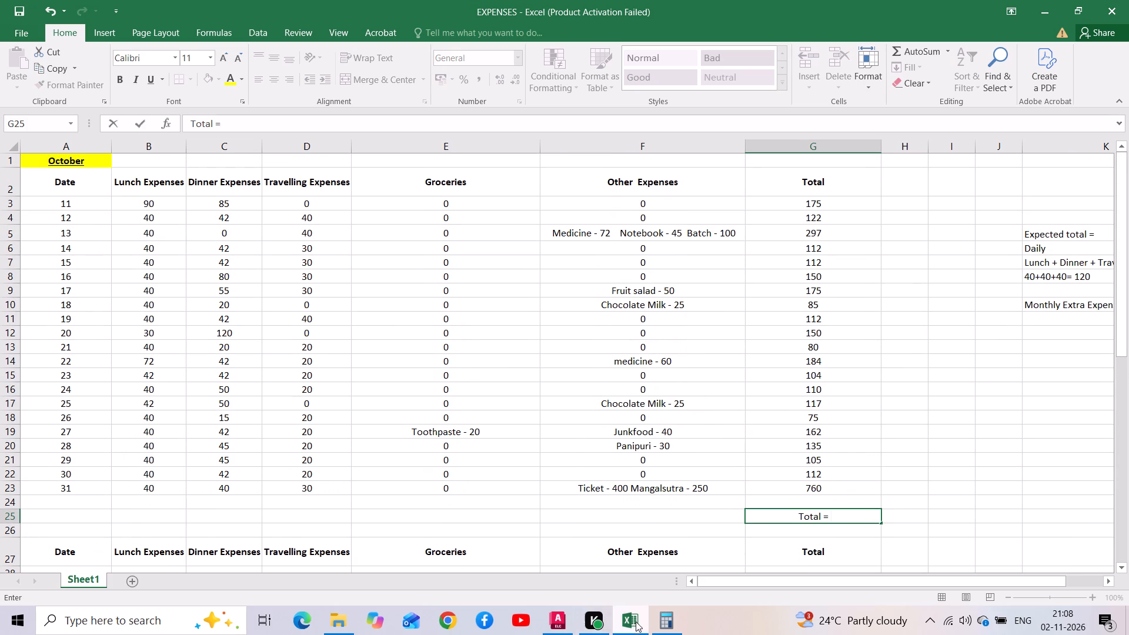
left_click(656, 622)
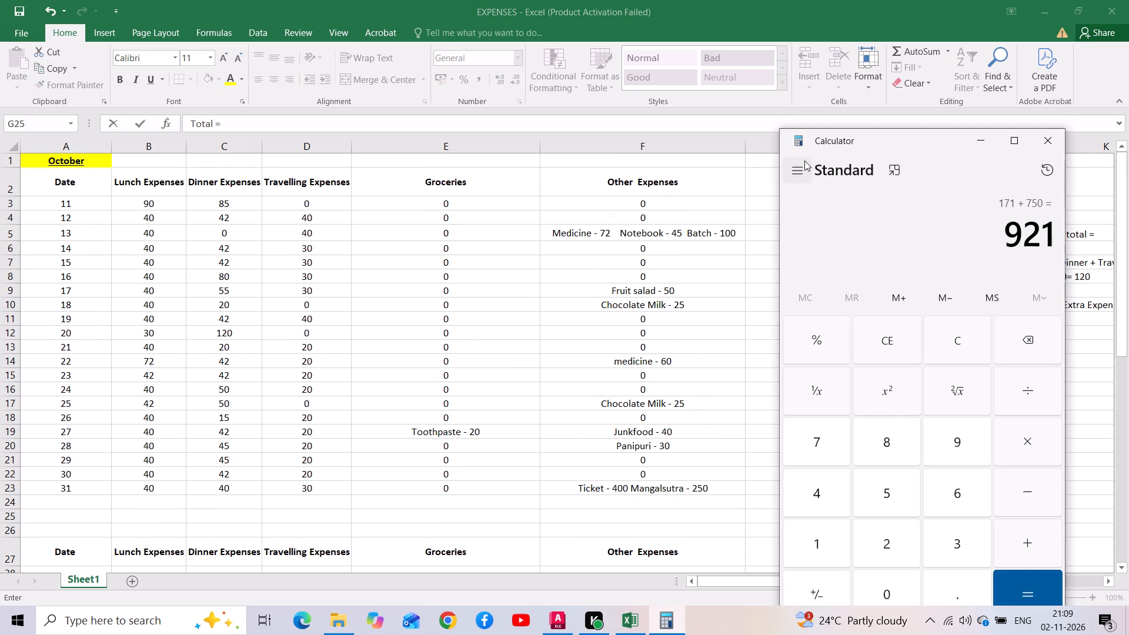
left_click_drag(946, 141, 531, 58)
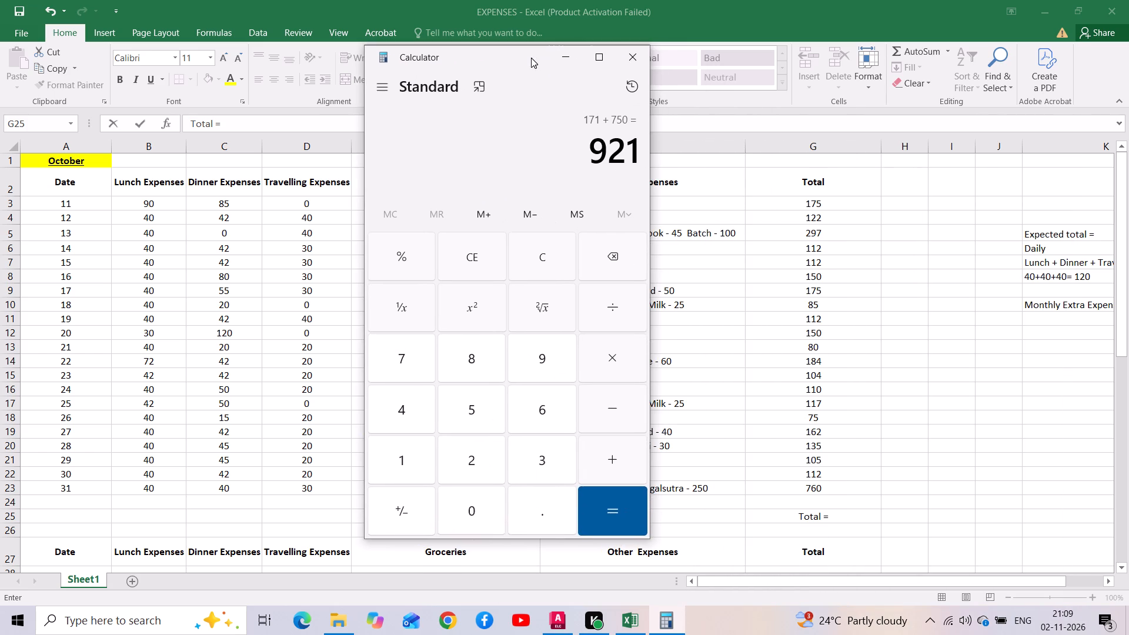
left_click_drag(531, 58, 515, 54)
left_click(459, 259)
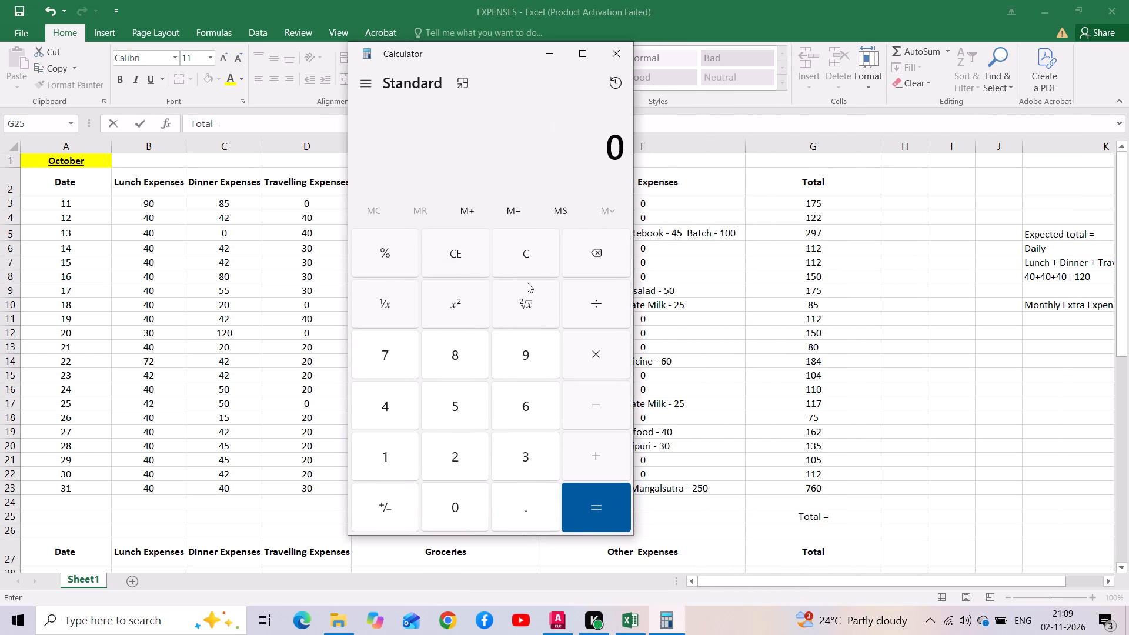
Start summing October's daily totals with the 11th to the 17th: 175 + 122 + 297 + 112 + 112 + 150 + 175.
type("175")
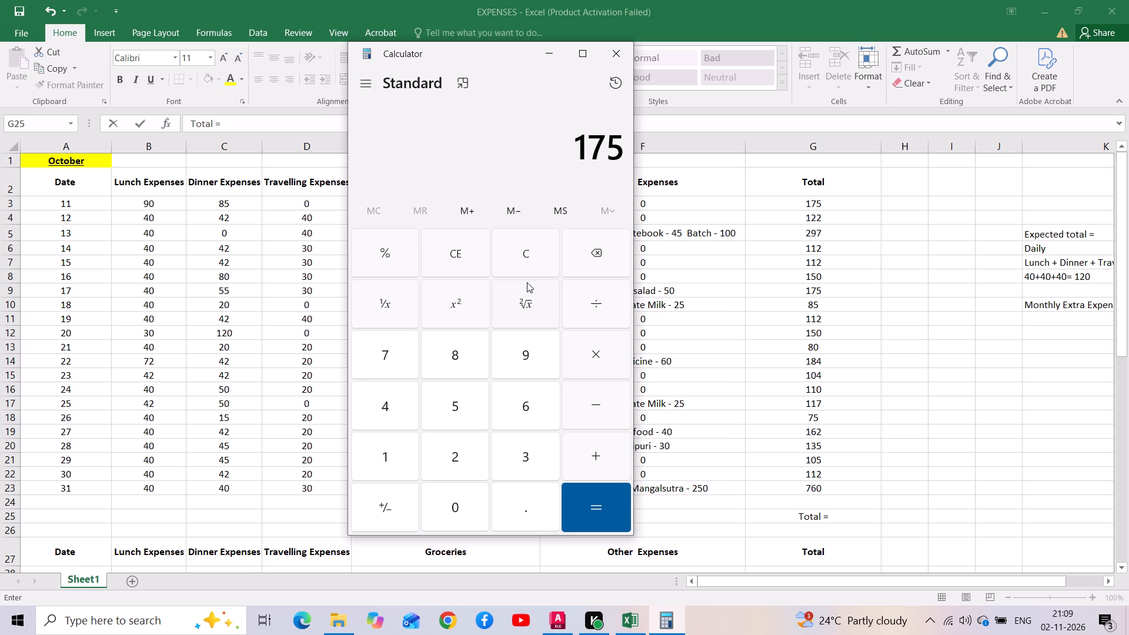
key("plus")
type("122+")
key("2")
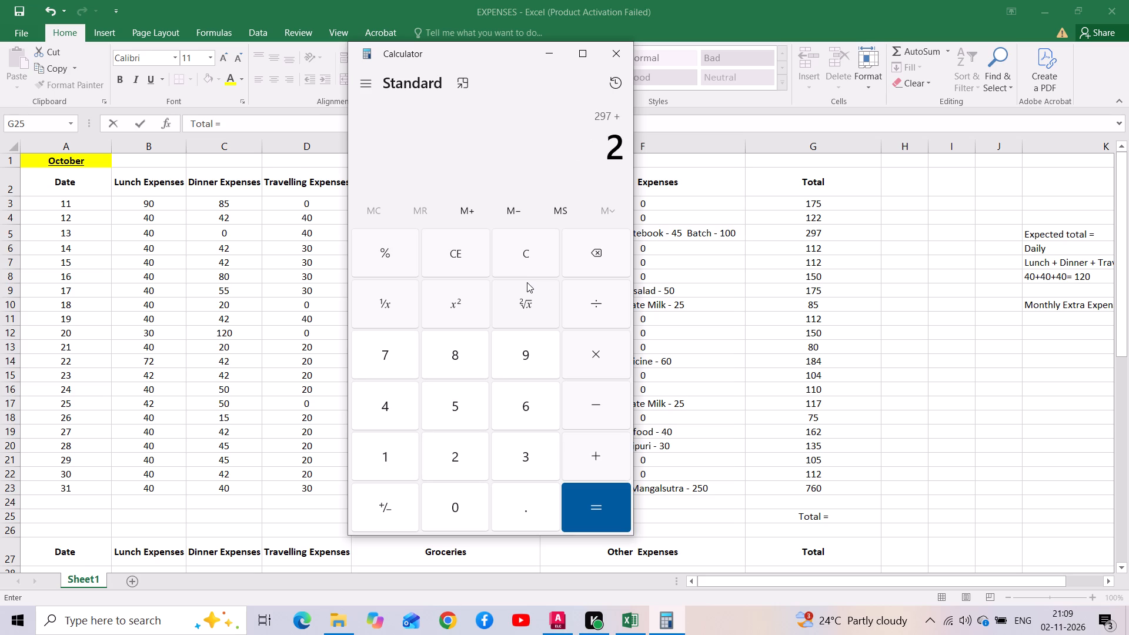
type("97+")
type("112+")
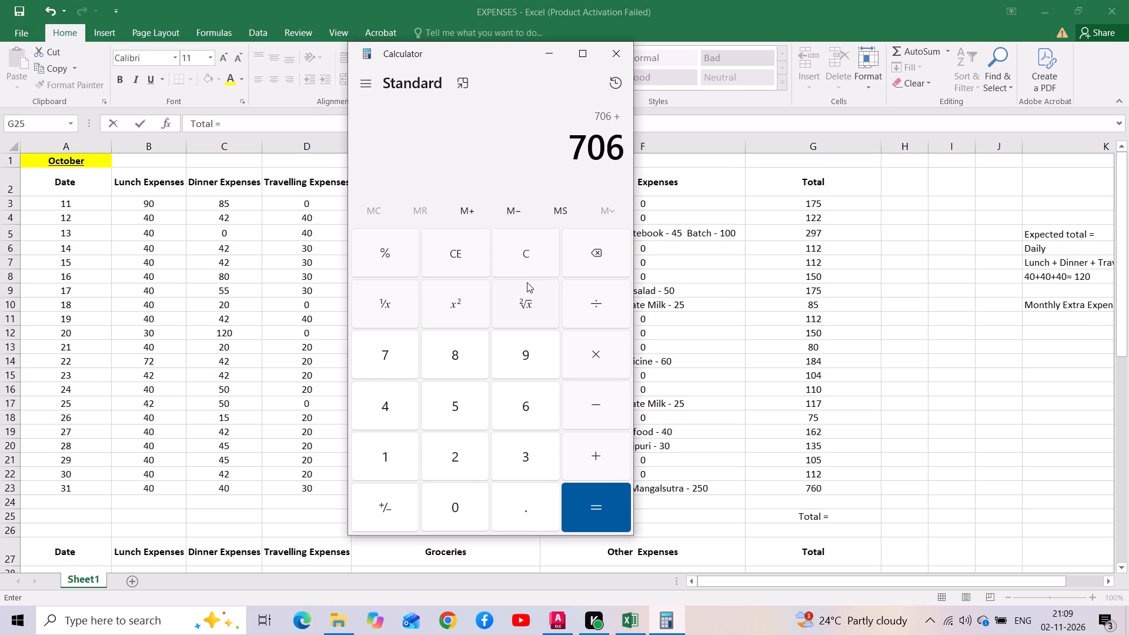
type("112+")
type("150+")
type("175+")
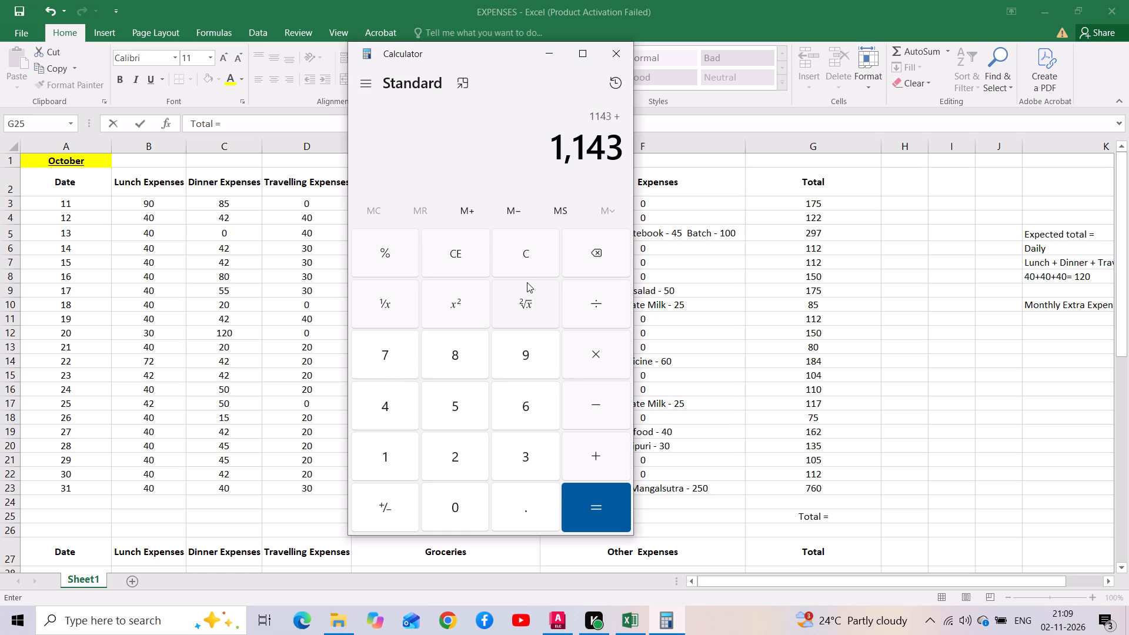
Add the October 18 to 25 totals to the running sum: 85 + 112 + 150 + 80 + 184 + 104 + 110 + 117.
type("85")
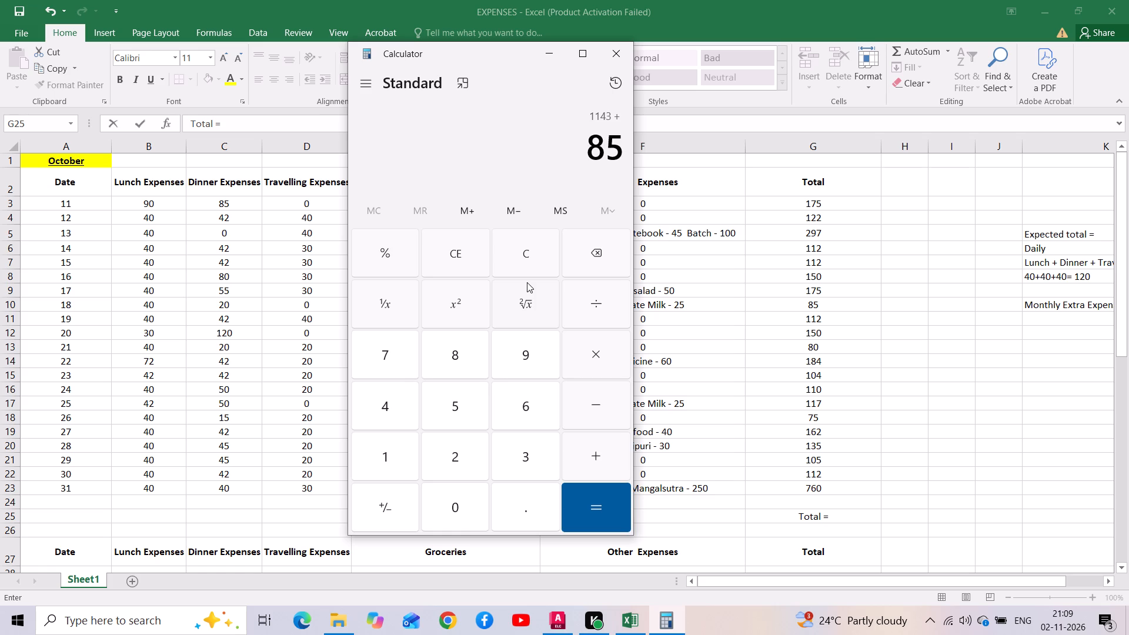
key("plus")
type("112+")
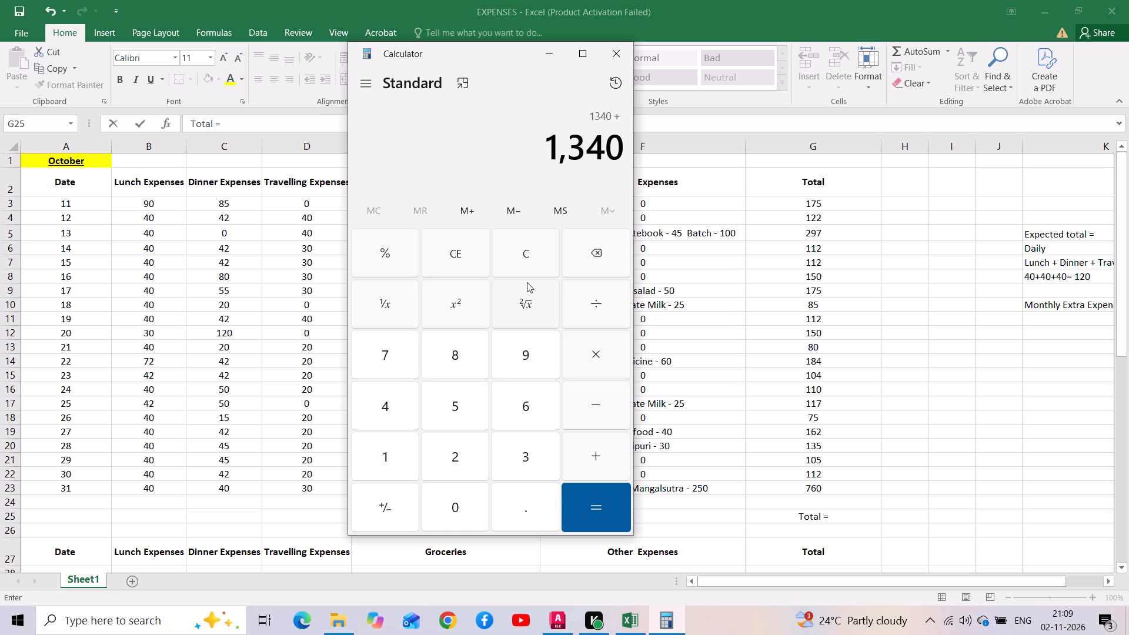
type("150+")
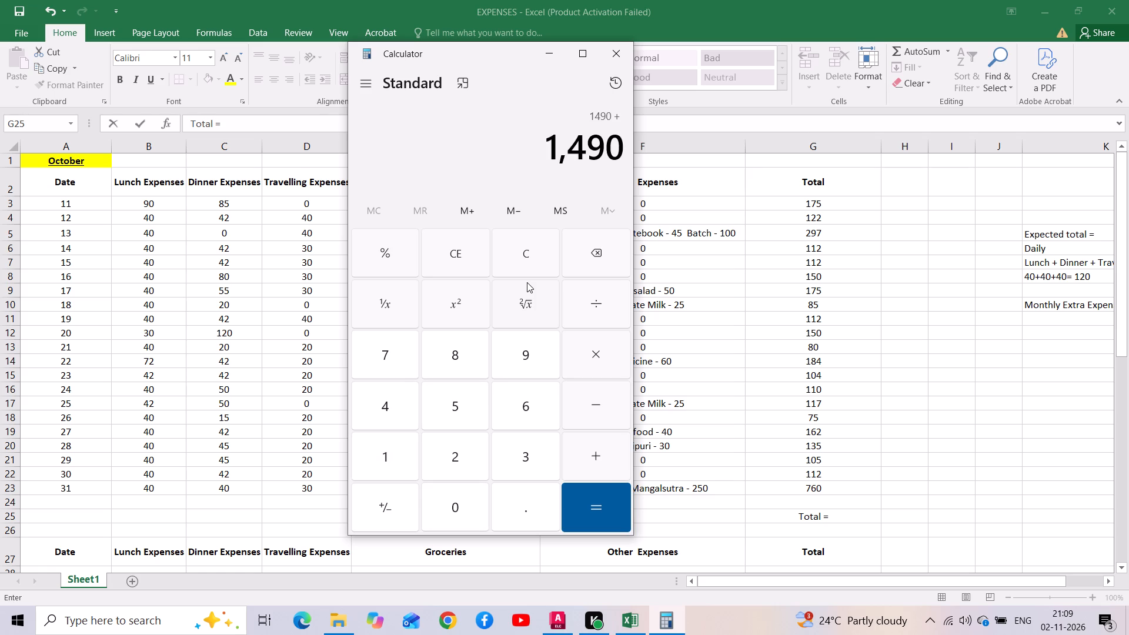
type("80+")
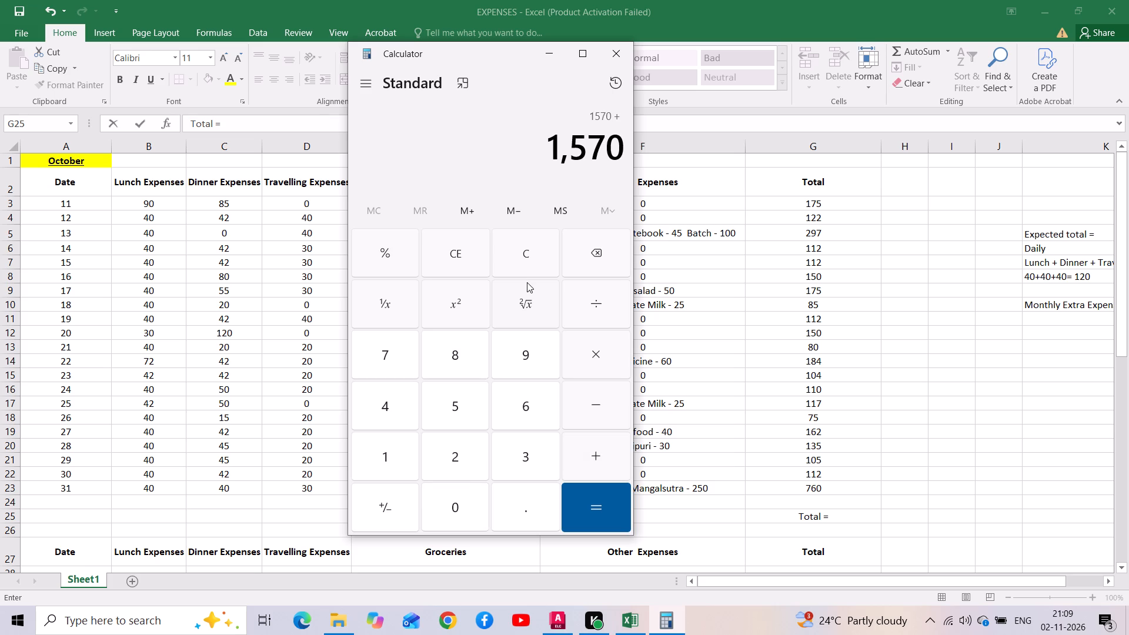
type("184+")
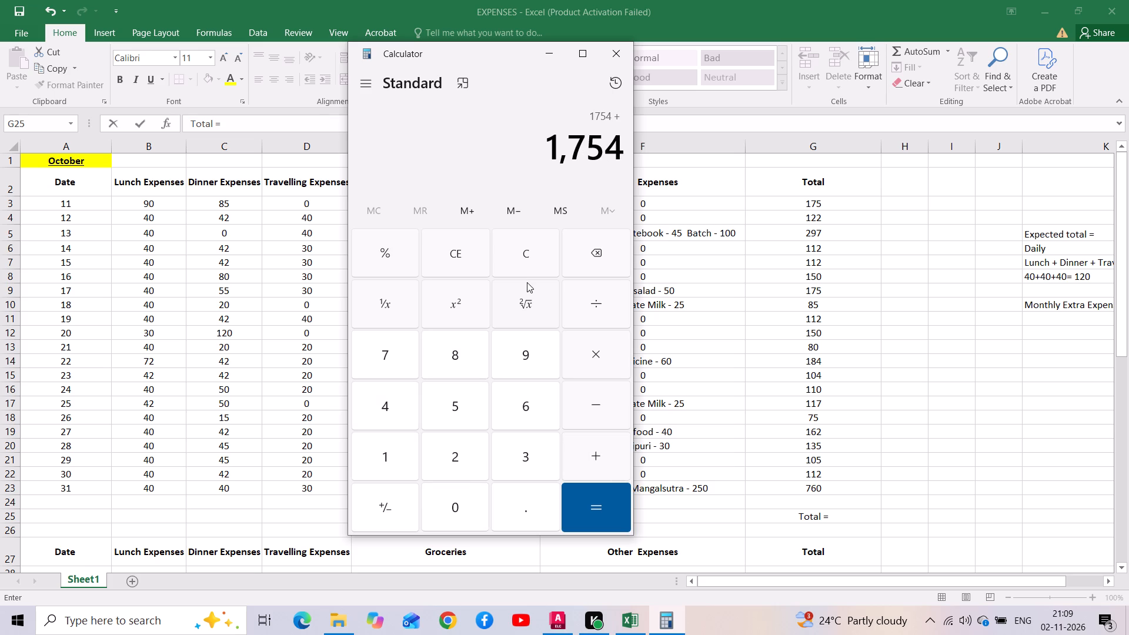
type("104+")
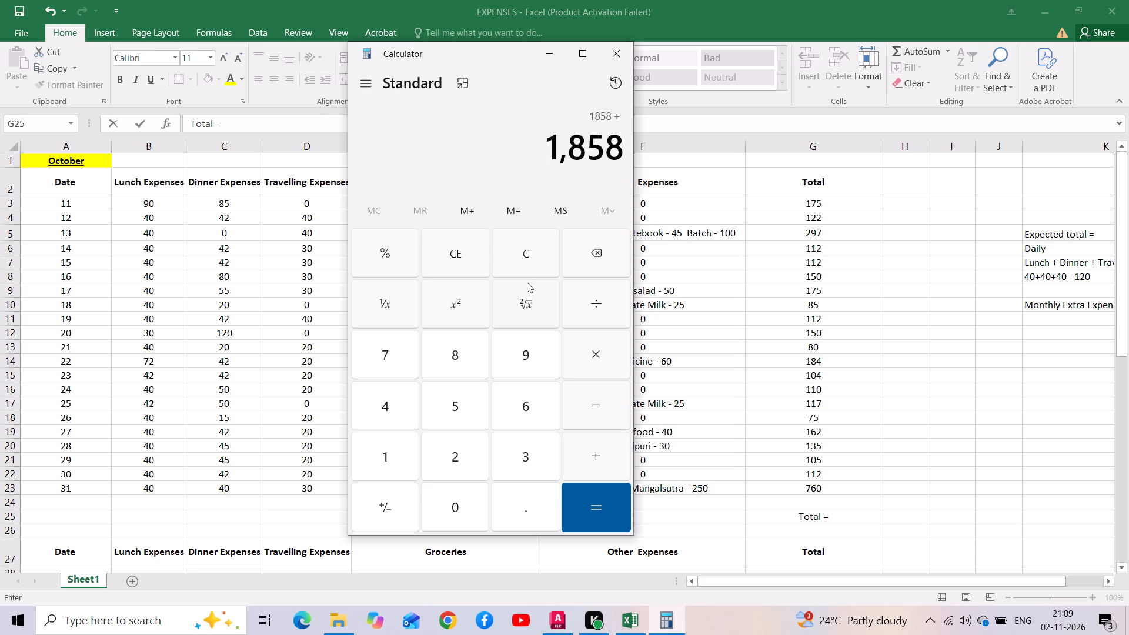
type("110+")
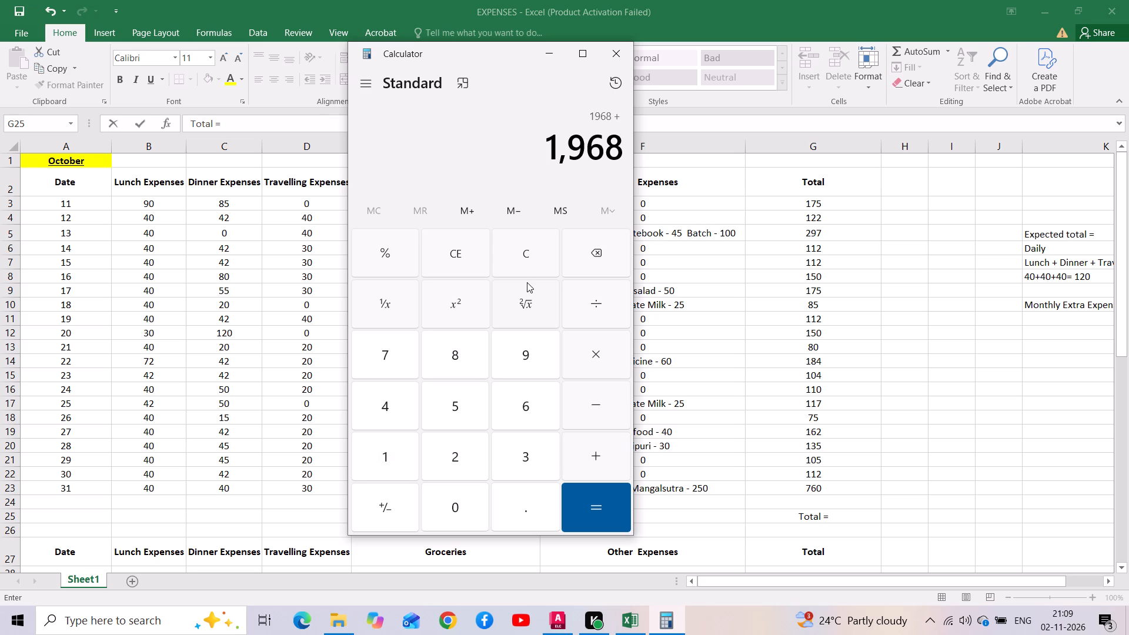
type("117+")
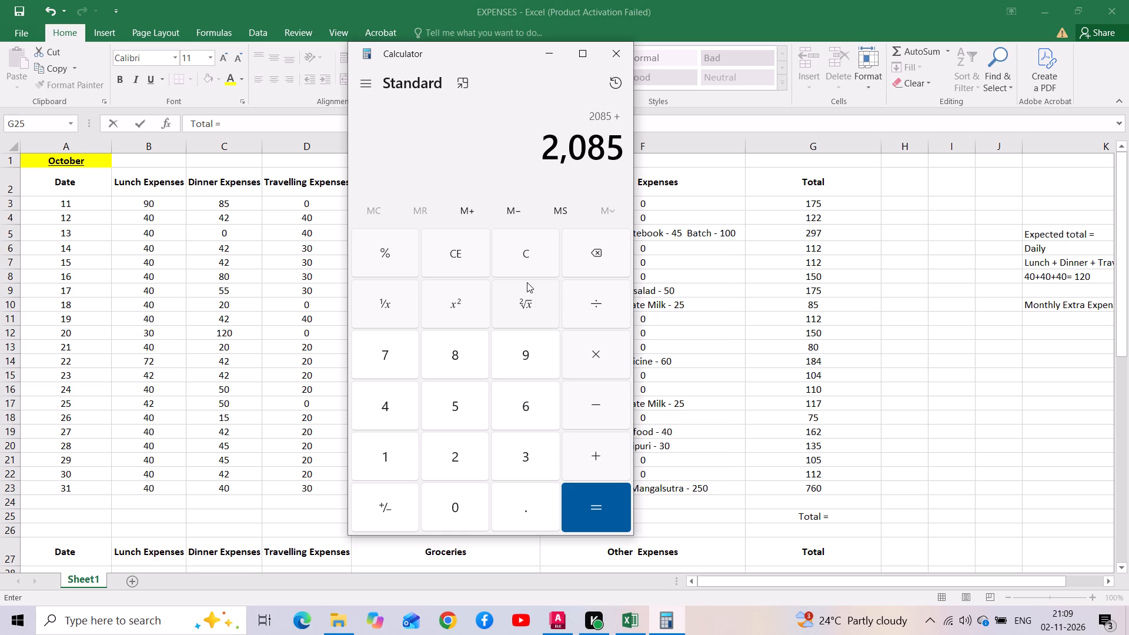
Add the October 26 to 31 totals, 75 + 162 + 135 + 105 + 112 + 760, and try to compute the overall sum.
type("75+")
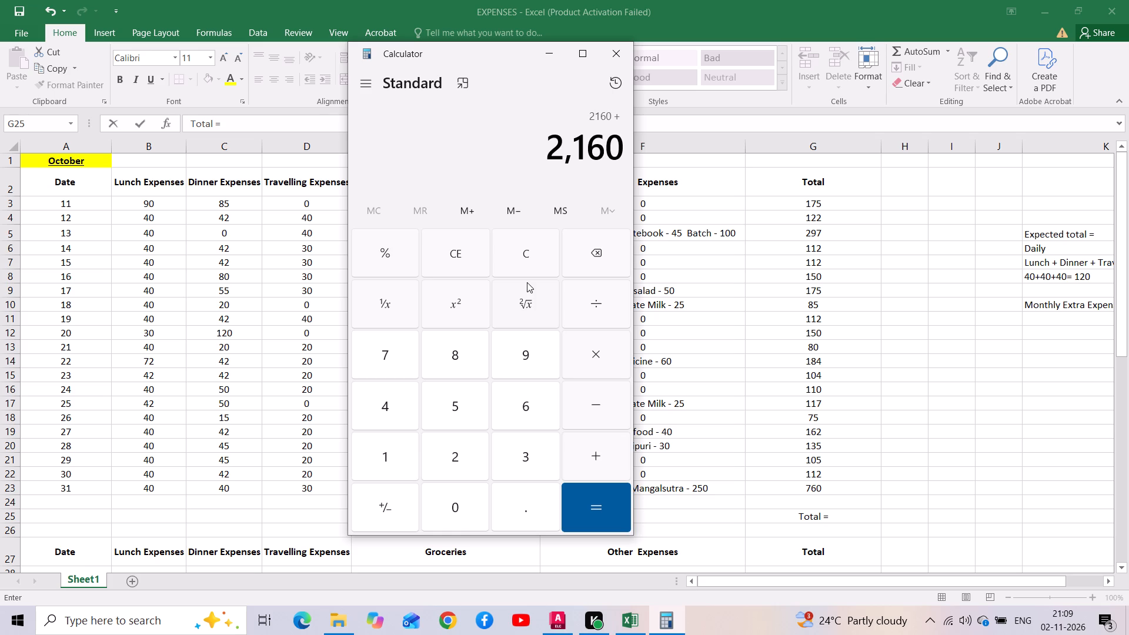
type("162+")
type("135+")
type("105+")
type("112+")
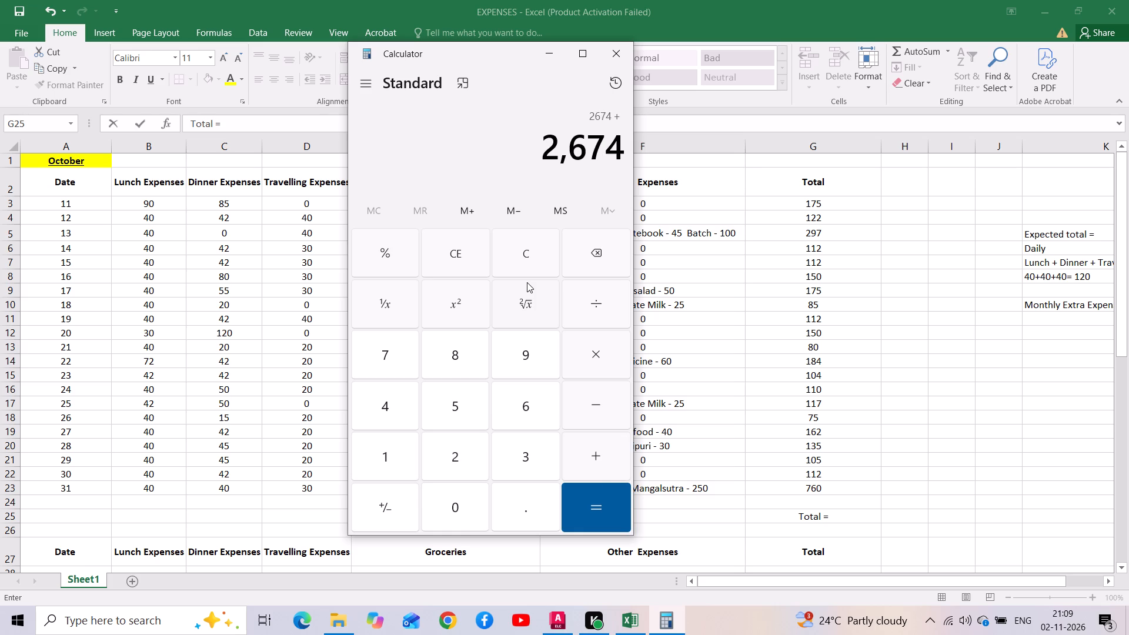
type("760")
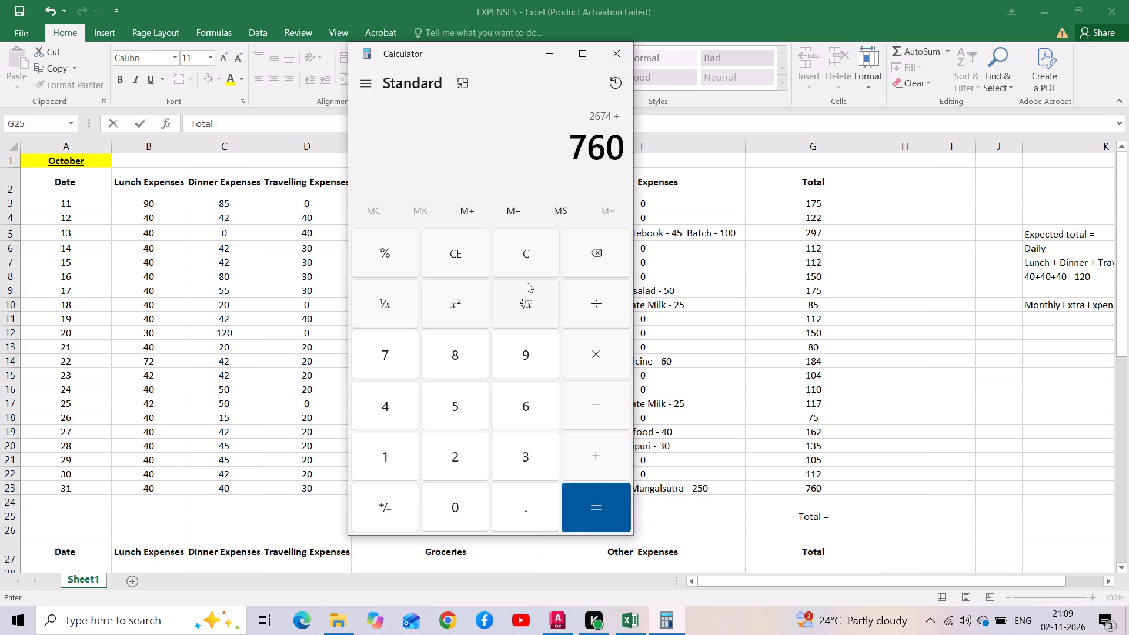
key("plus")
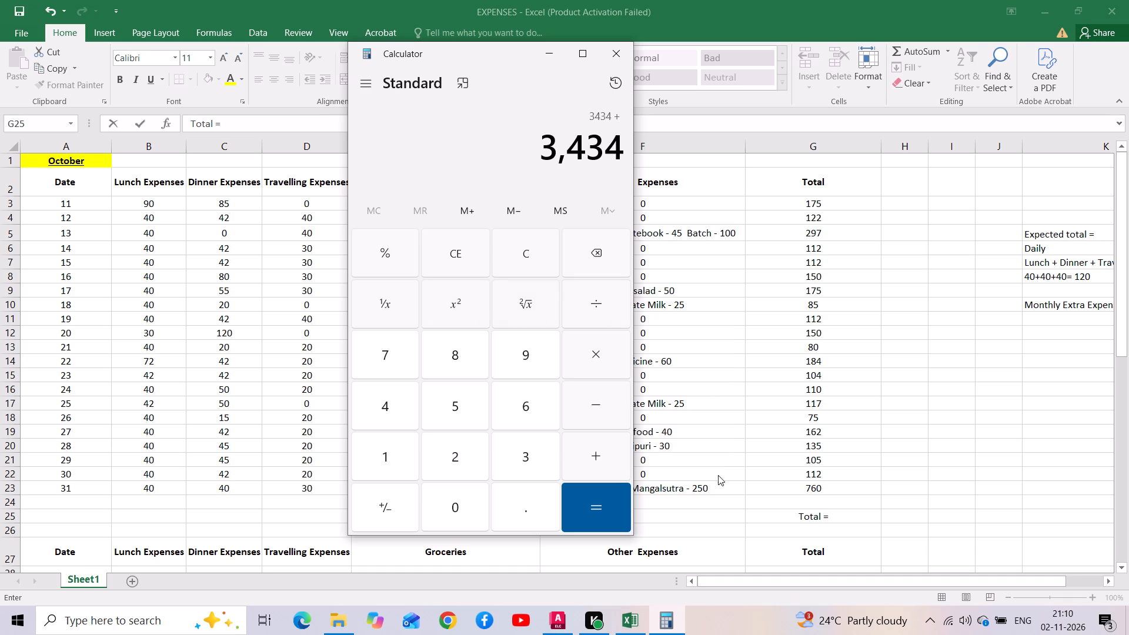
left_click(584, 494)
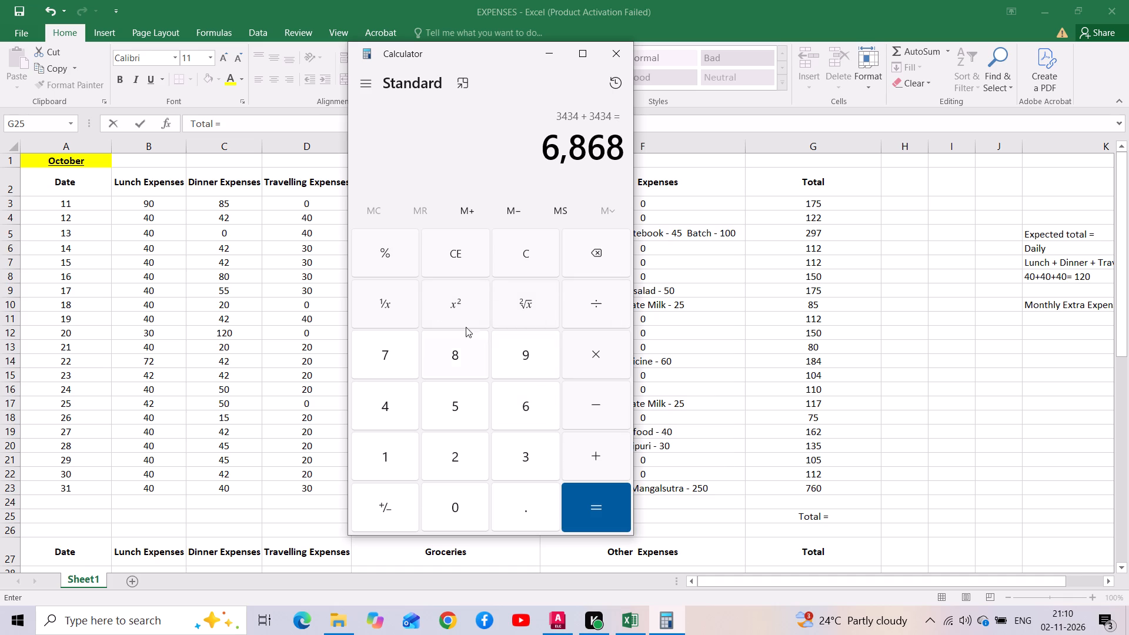
Clear the calculation and restart the sum with October 11 to 17: 175 + 122 + 297 + 112 + 112 + 150 + 175.
left_click(464, 250)
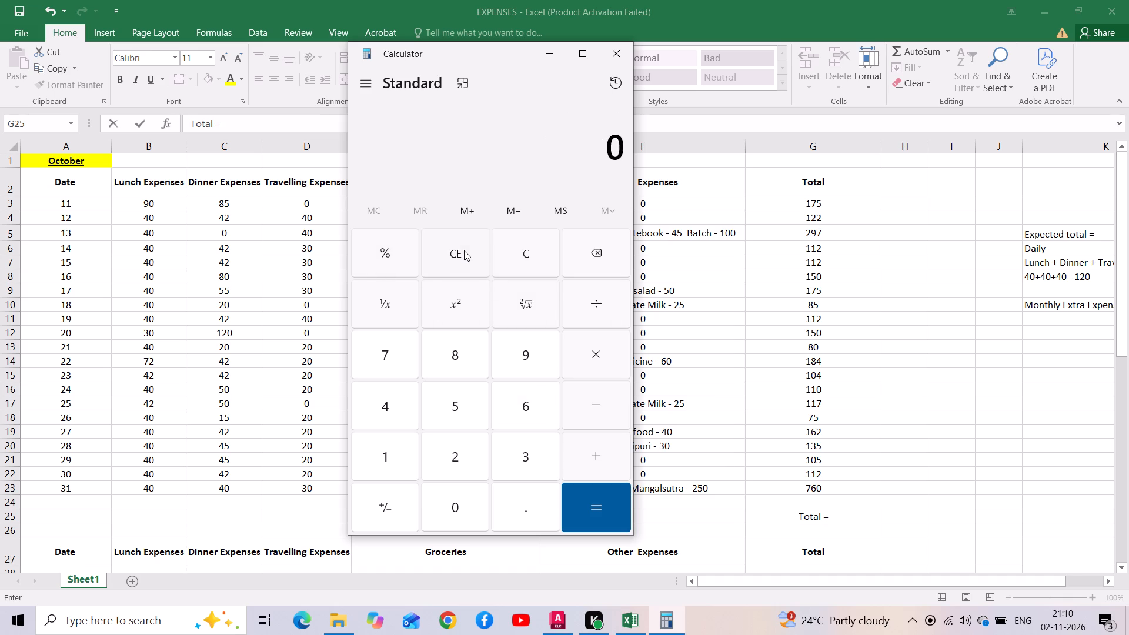
type("175+")
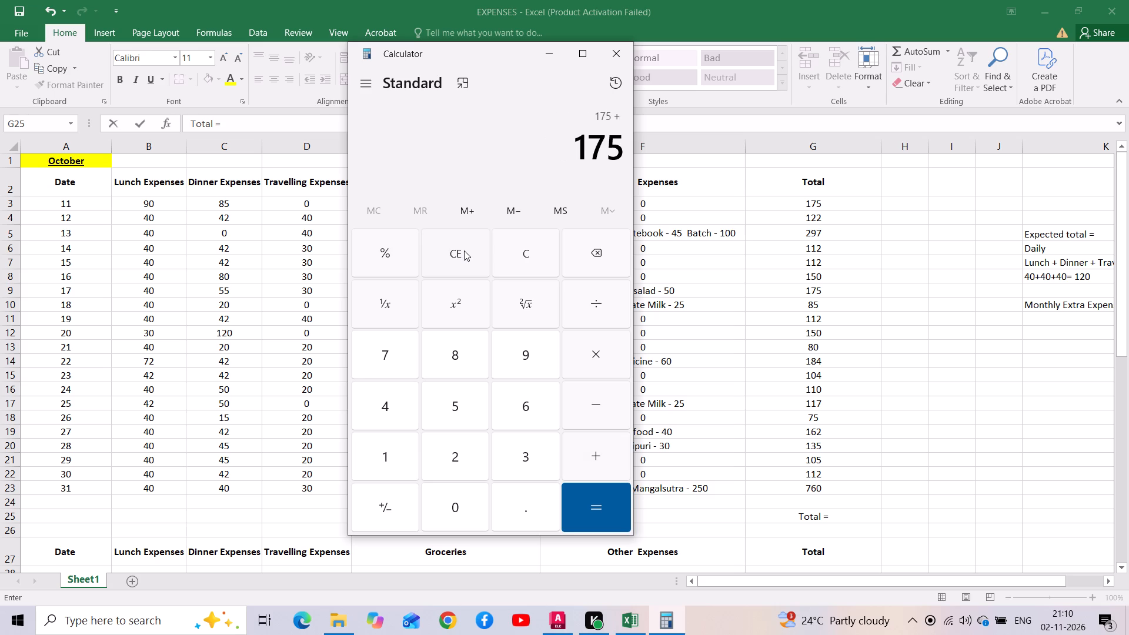
type("122+")
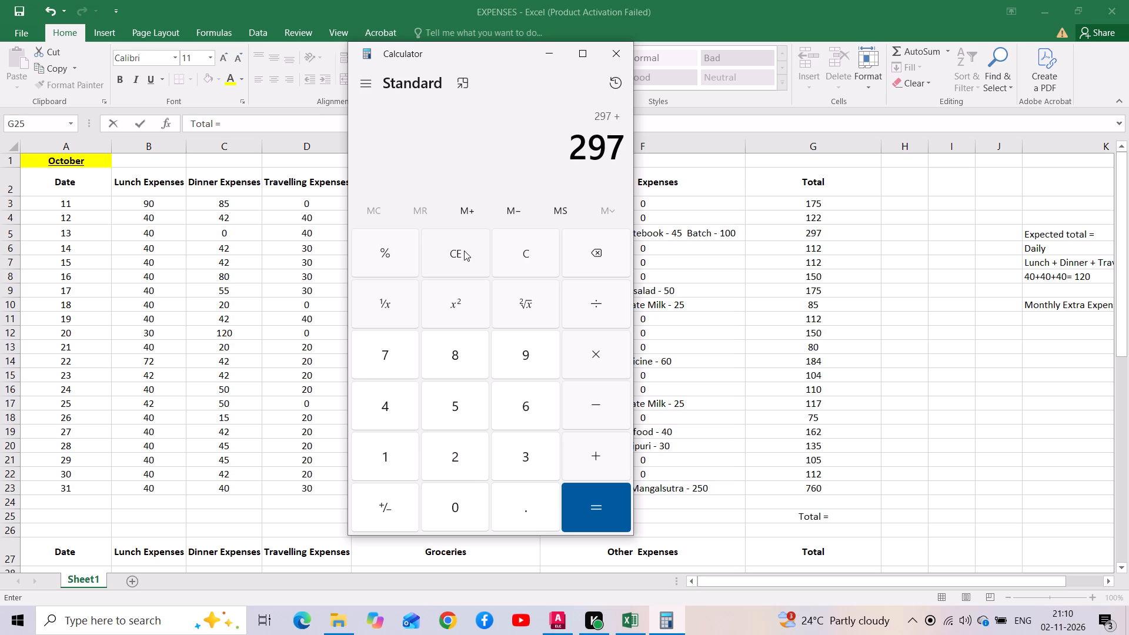
type("297+")
type("112+")
type("112+")
type("150+")
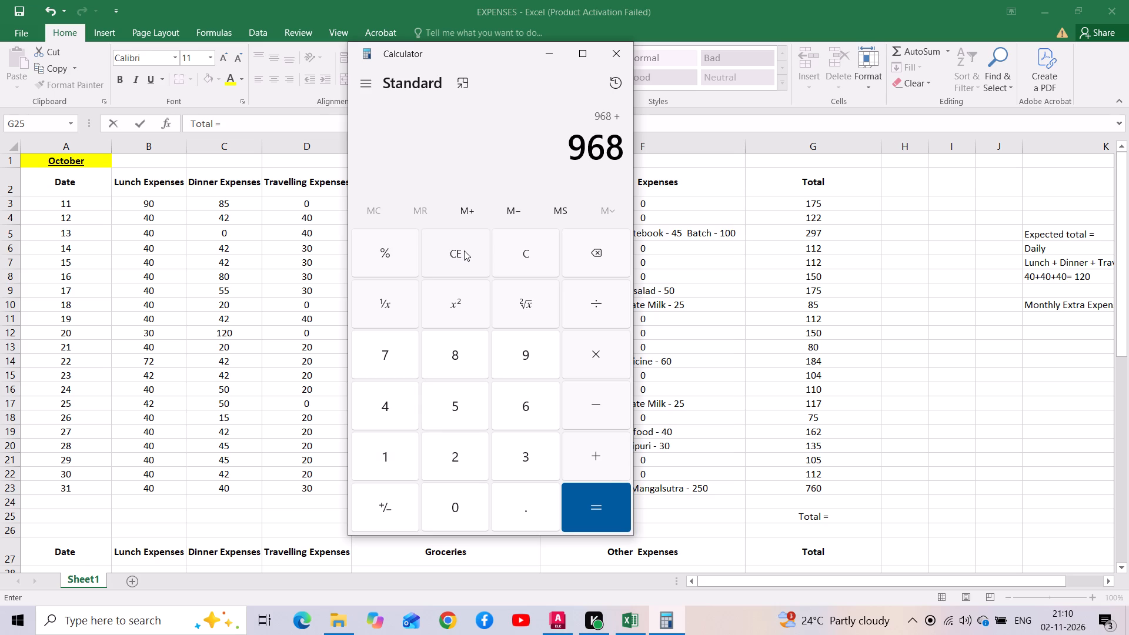
type("175")
key("plus")
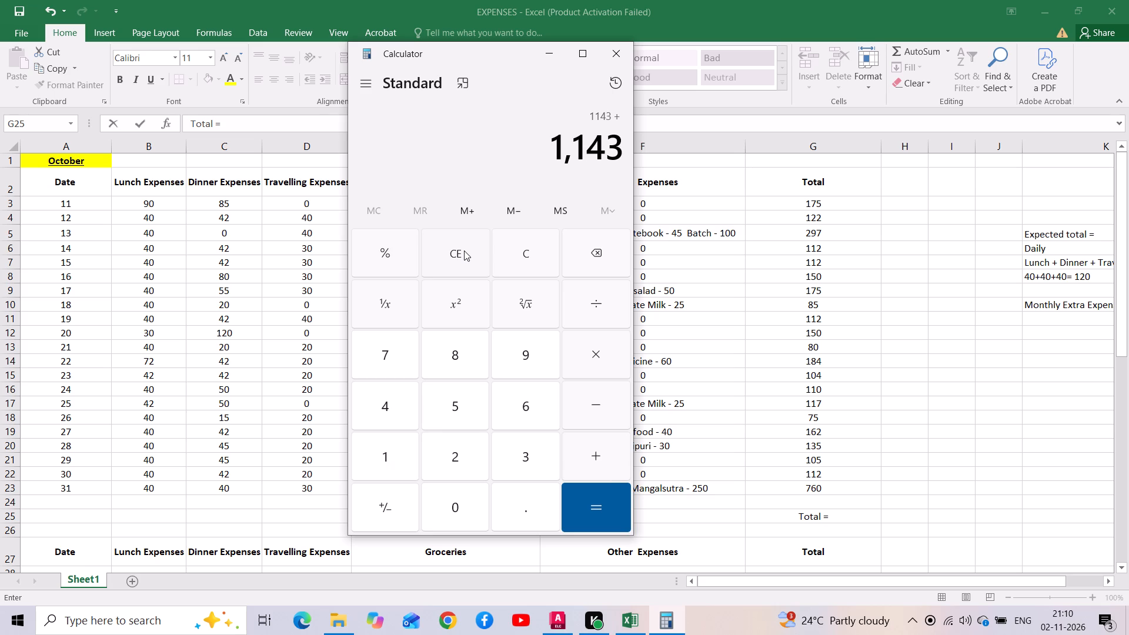
Add the October 18 to 25 totals to the running sum: 85 + 112 + 150 + 80 + 184 + 104 + 110 + 117.
type("85+")
type("112+")
type("150+")
type("80+")
type("184+")
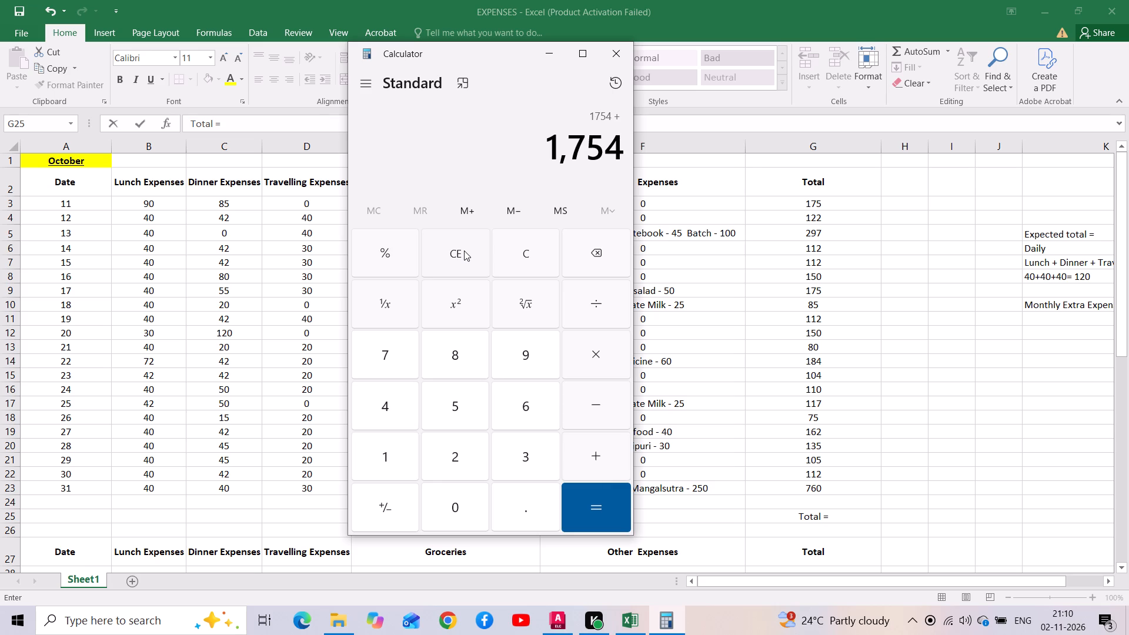
type("104+")
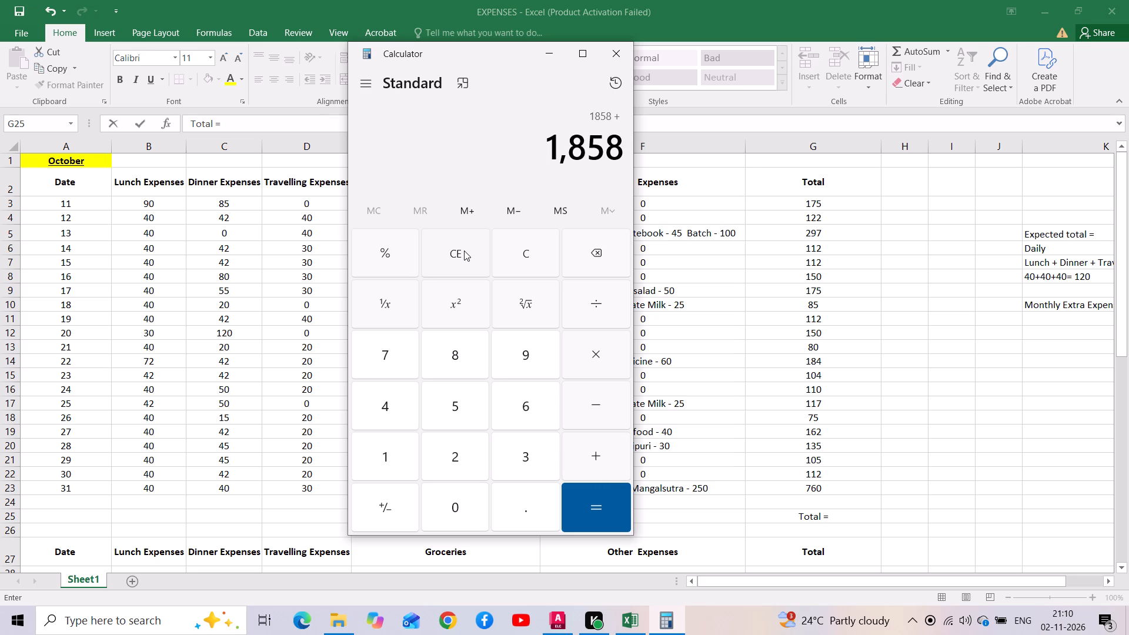
type("110+")
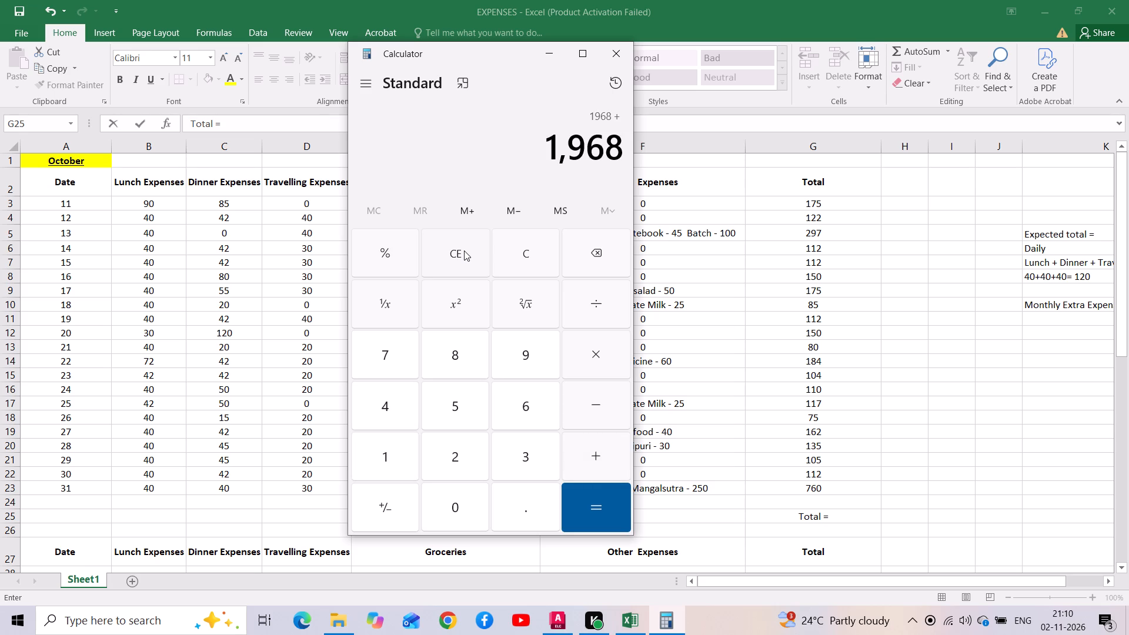
type("117+")
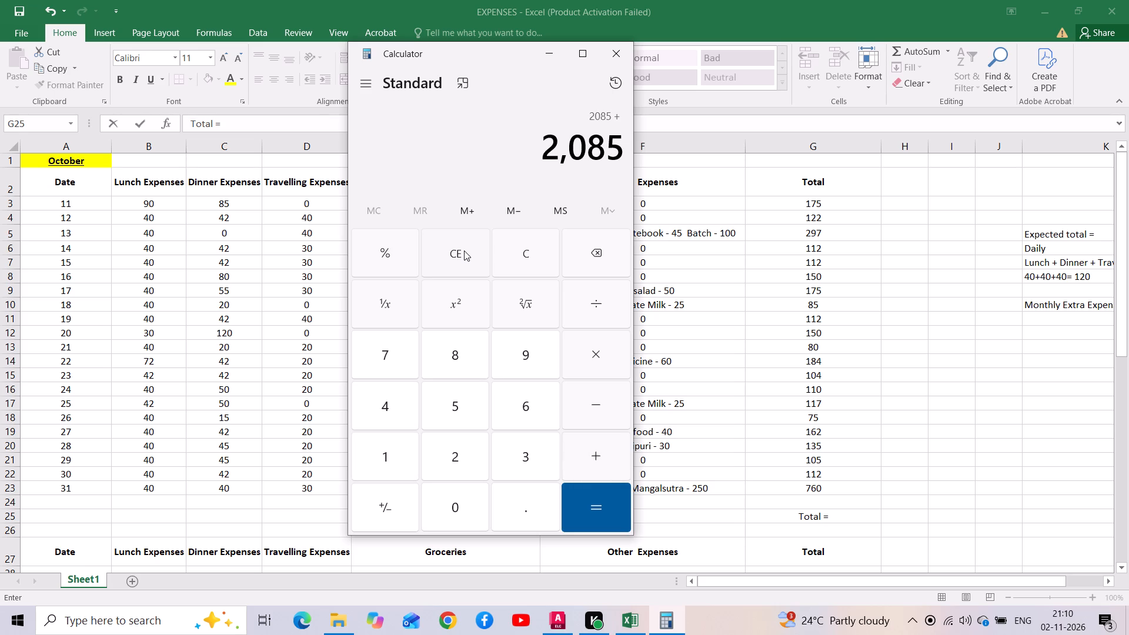
Add the October 26 to 31 totals to the running sum: 75 + 162 + 135 + 105 + 112 + 760.
type("75+")
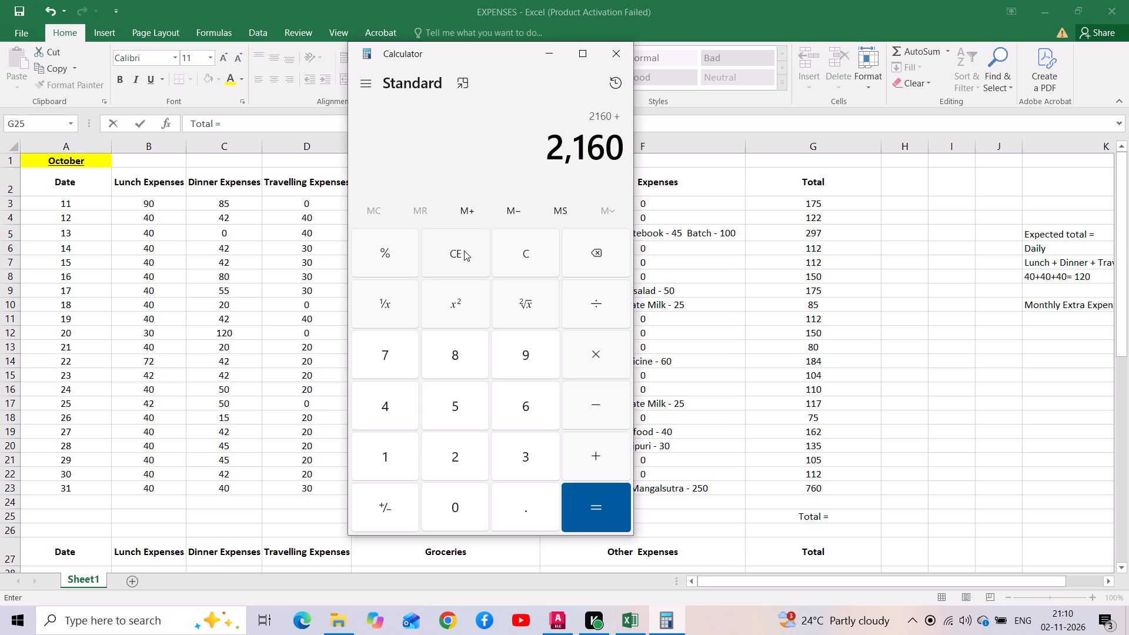
type("162+")
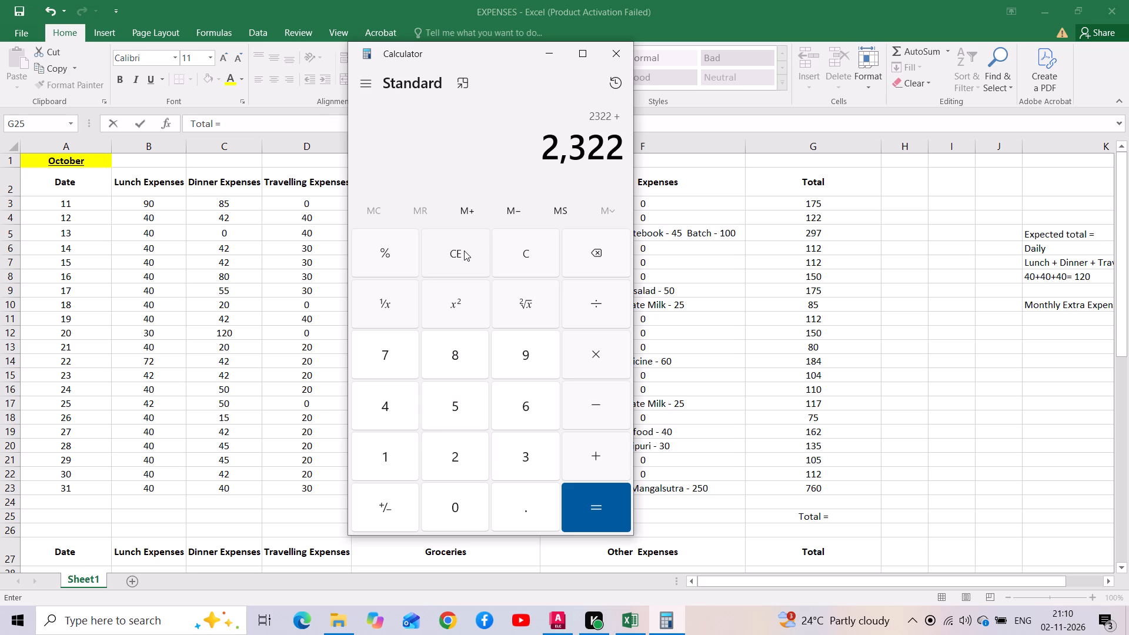
type("135+")
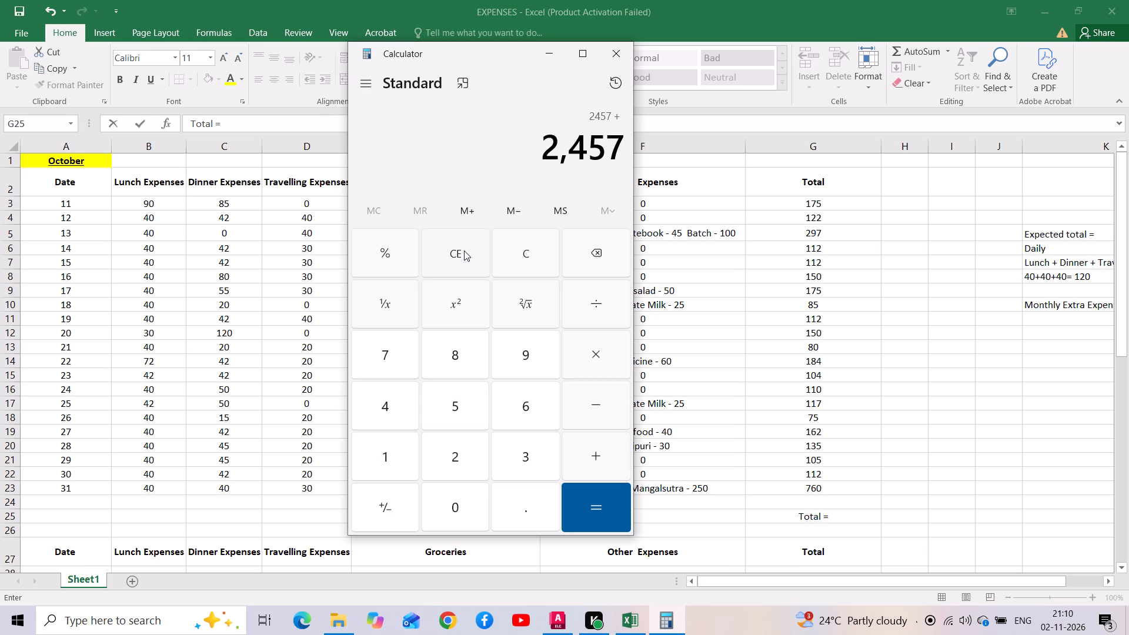
type("105+")
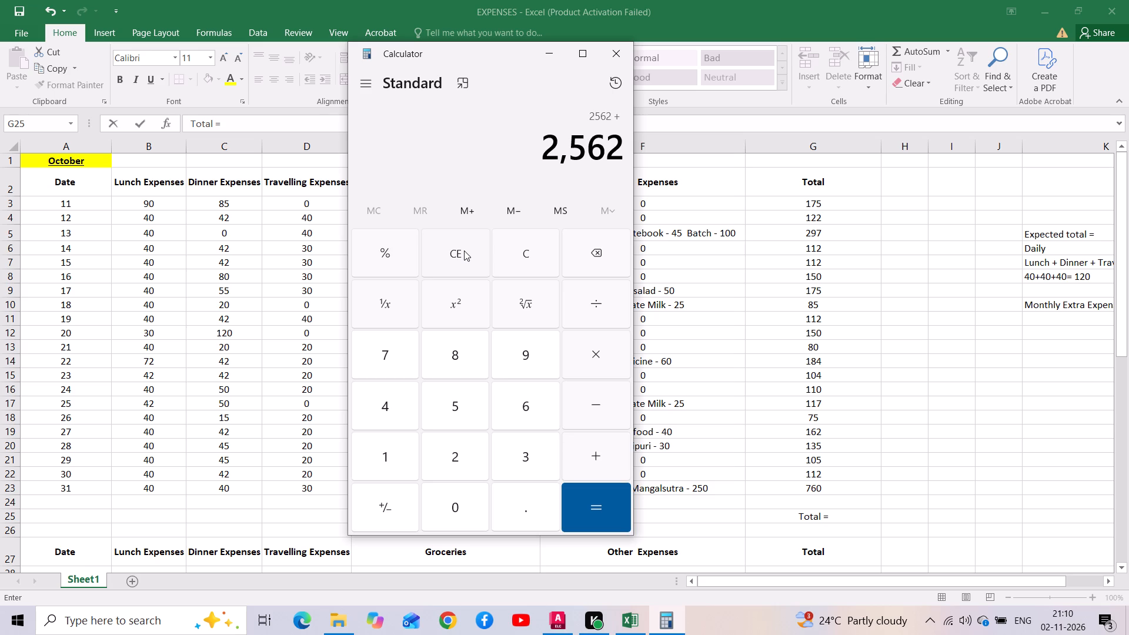
type("112+")
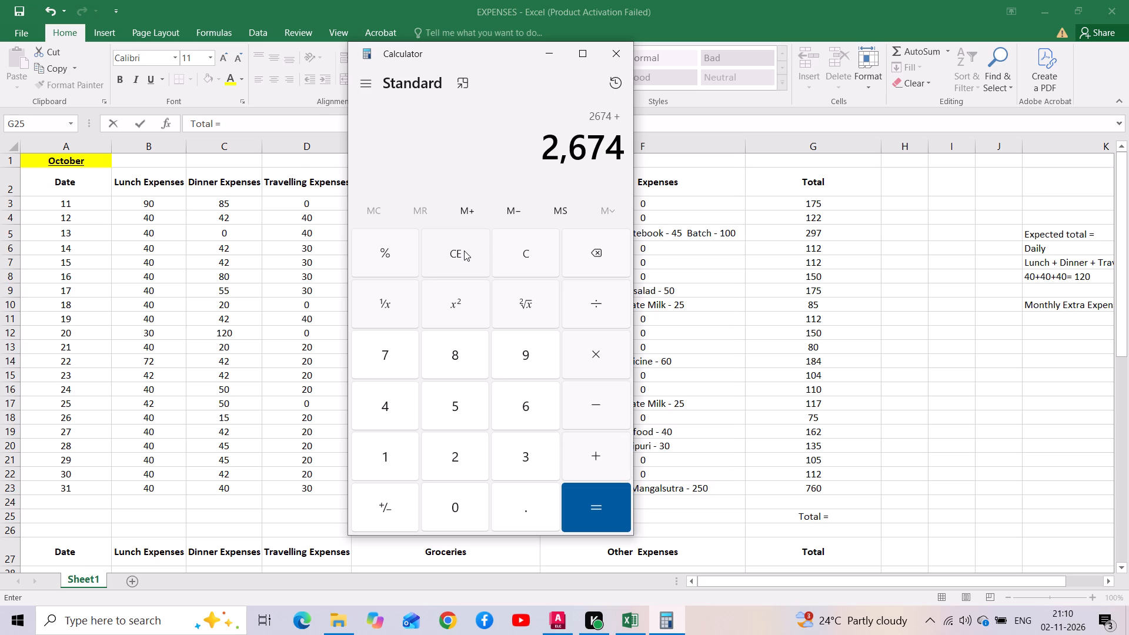
type("760")
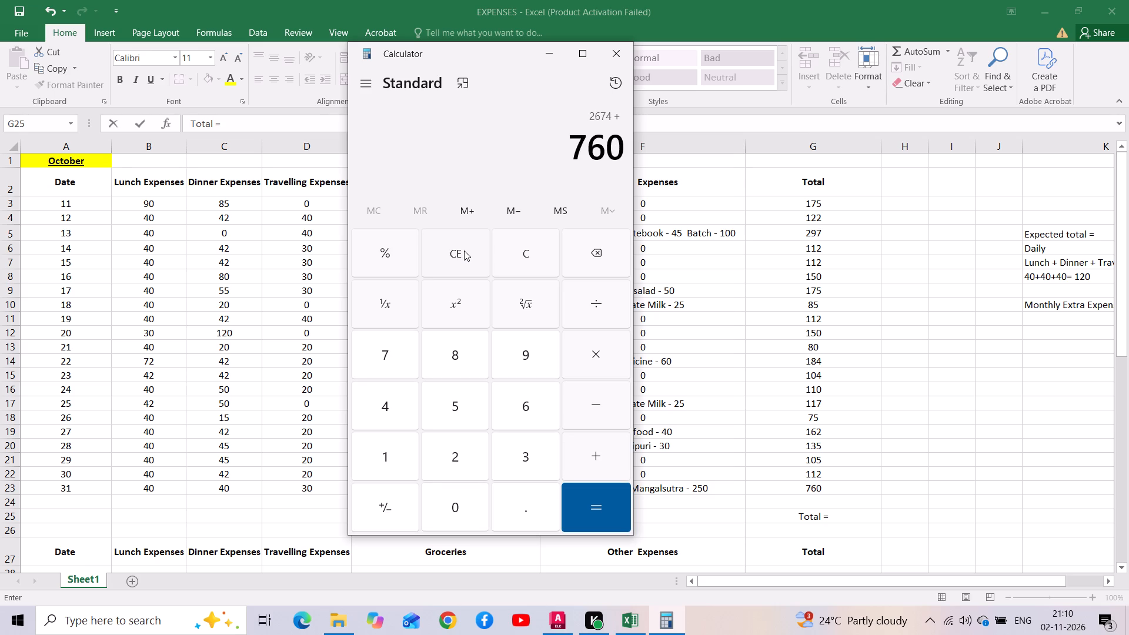
key("plus")
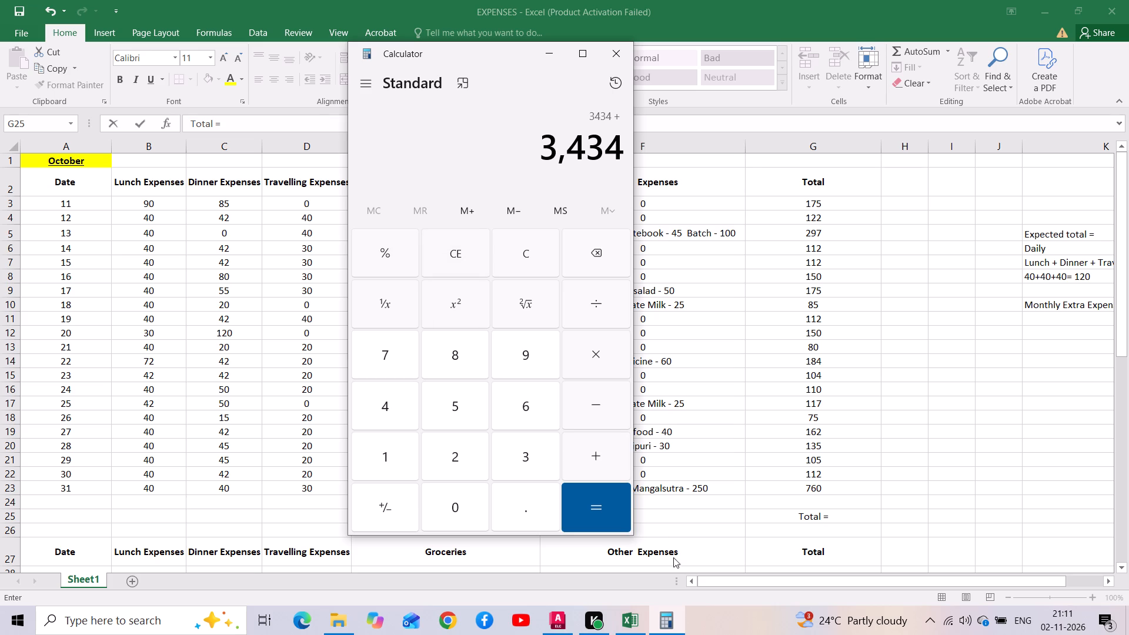
Switch to the EXPENSES workbook and complete the October total in G25 as Total = 3434.
left_click(831, 514)
left_click(831, 514)
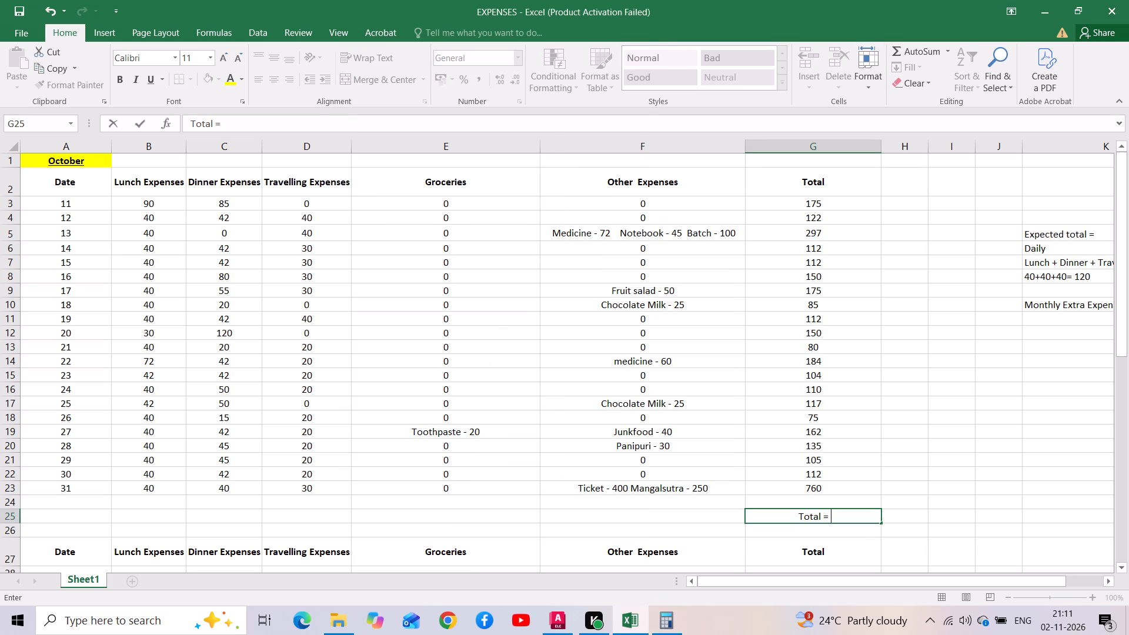
type("3434")
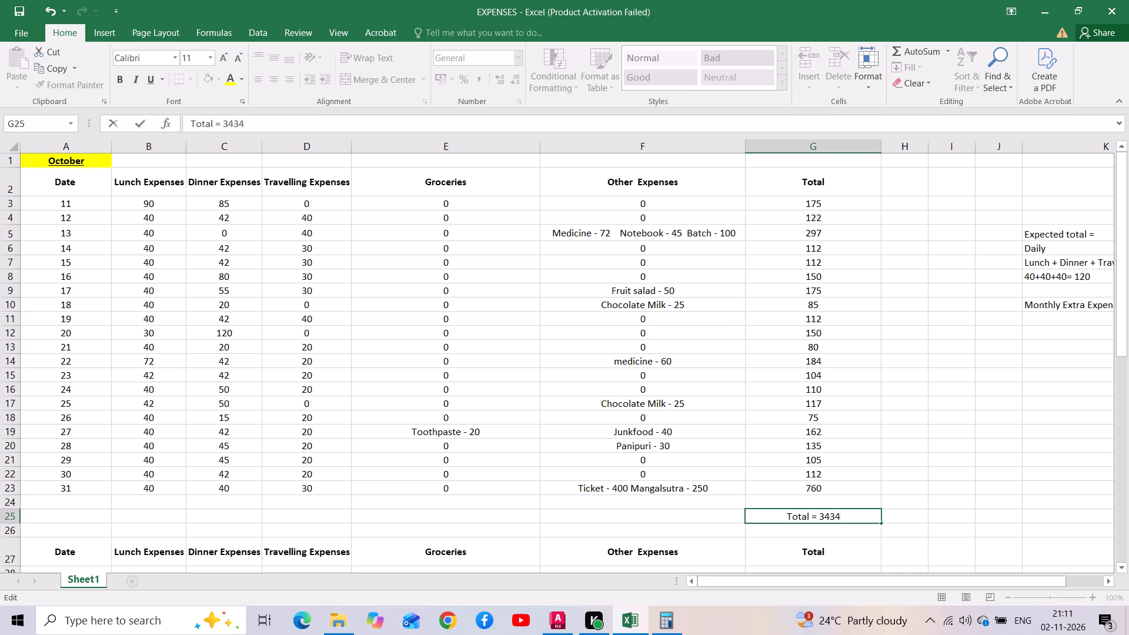
left_click(792, 536)
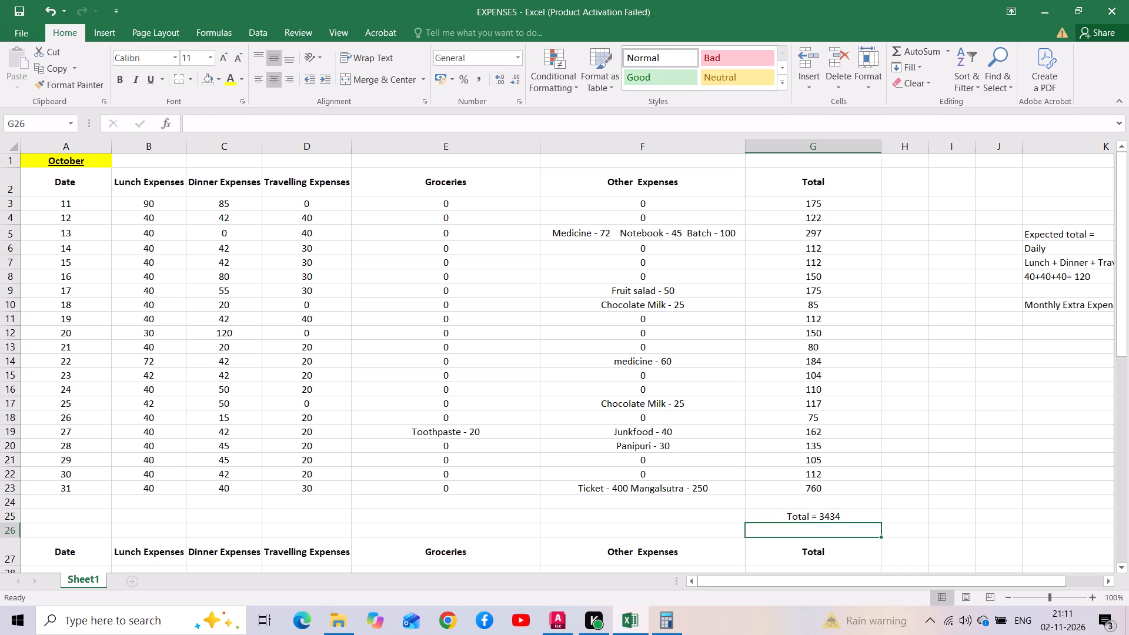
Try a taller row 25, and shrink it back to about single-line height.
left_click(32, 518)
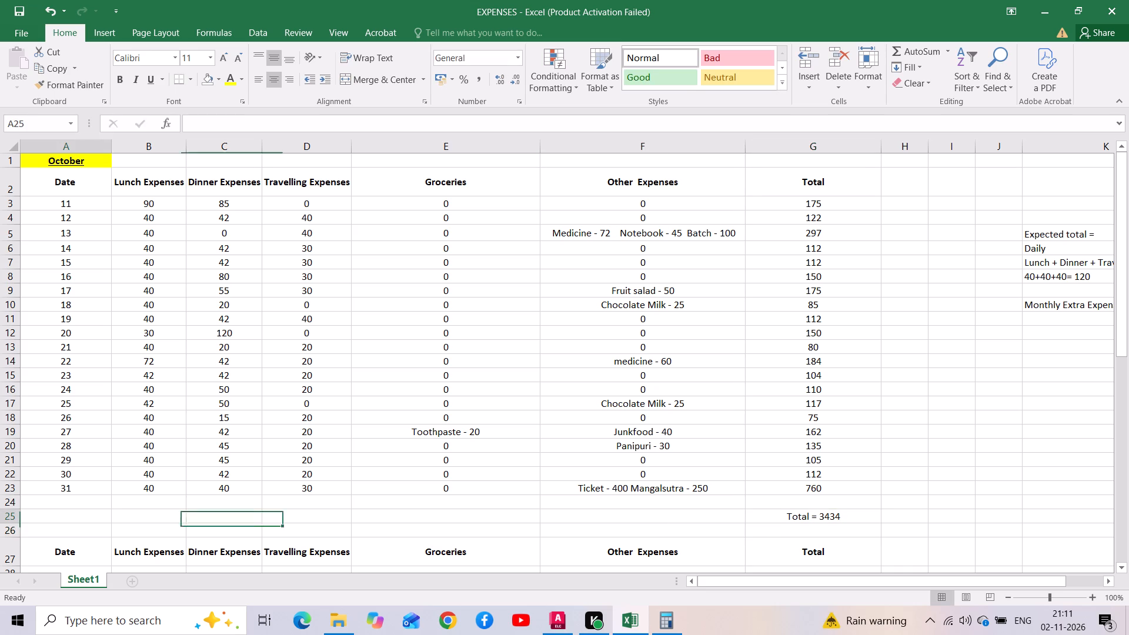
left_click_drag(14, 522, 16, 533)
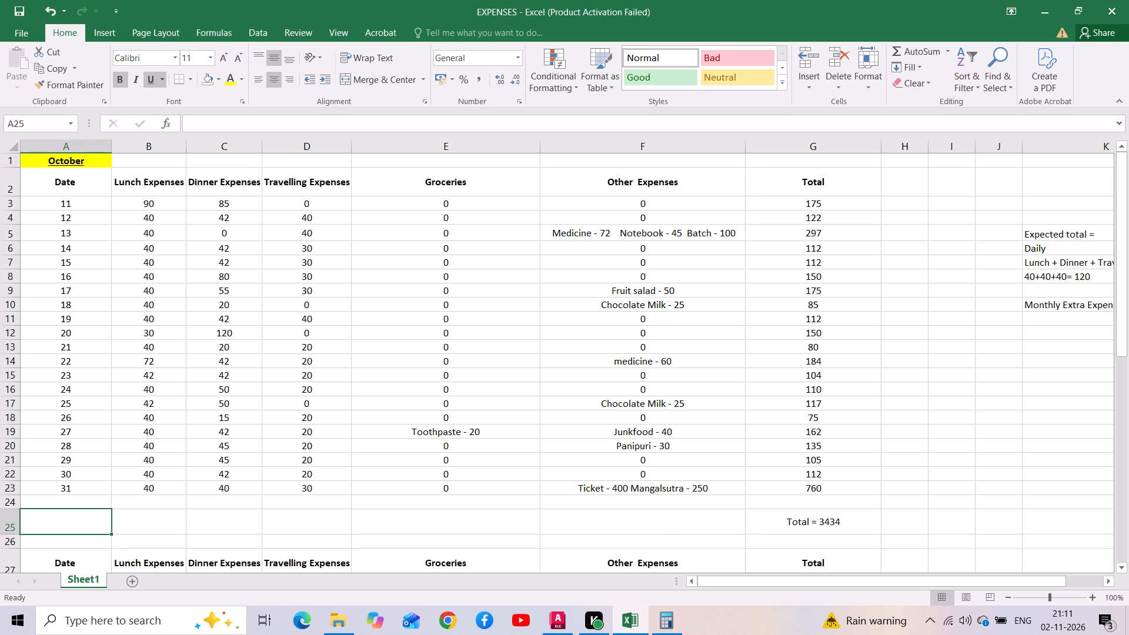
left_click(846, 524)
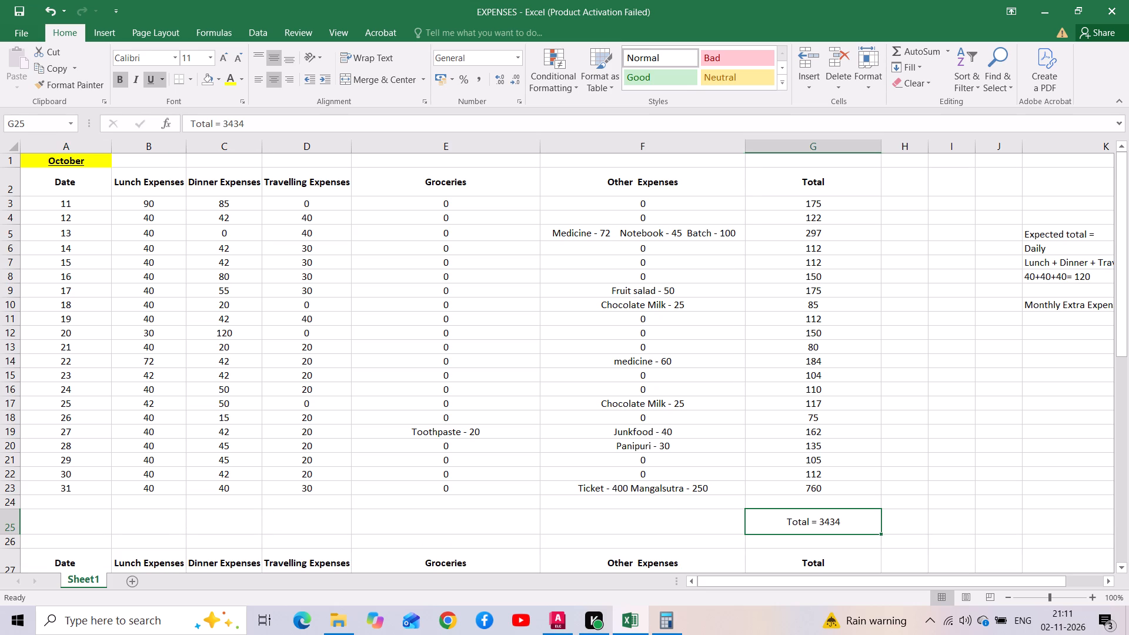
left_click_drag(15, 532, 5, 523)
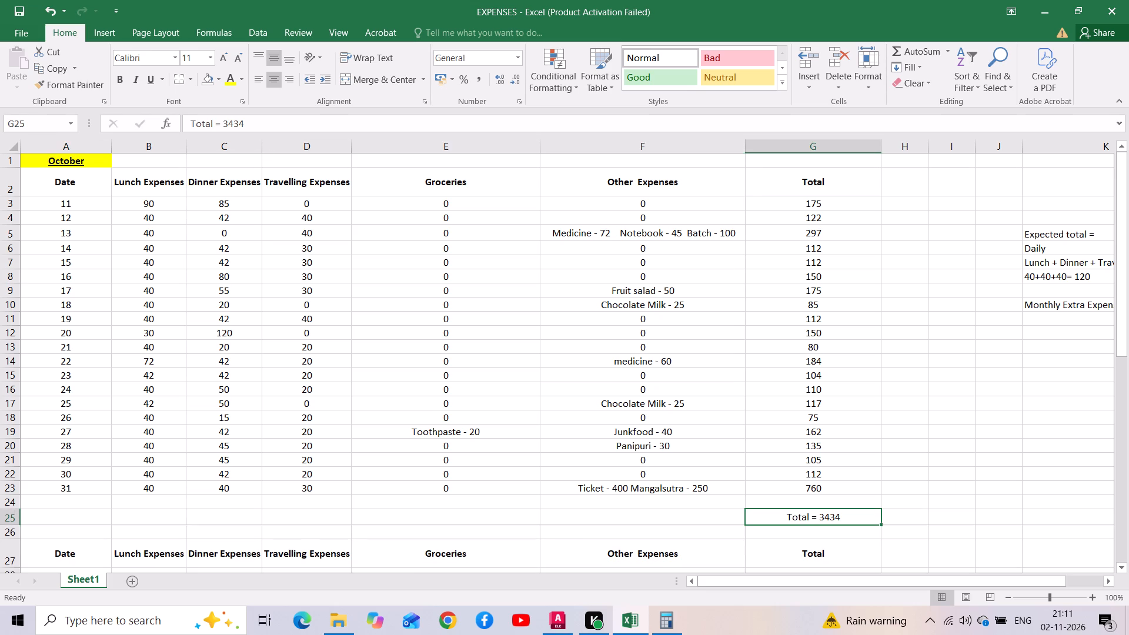
Enter the label "Expected =" in G26, below October's total, leaving the cell open for a value.
left_click(764, 531)
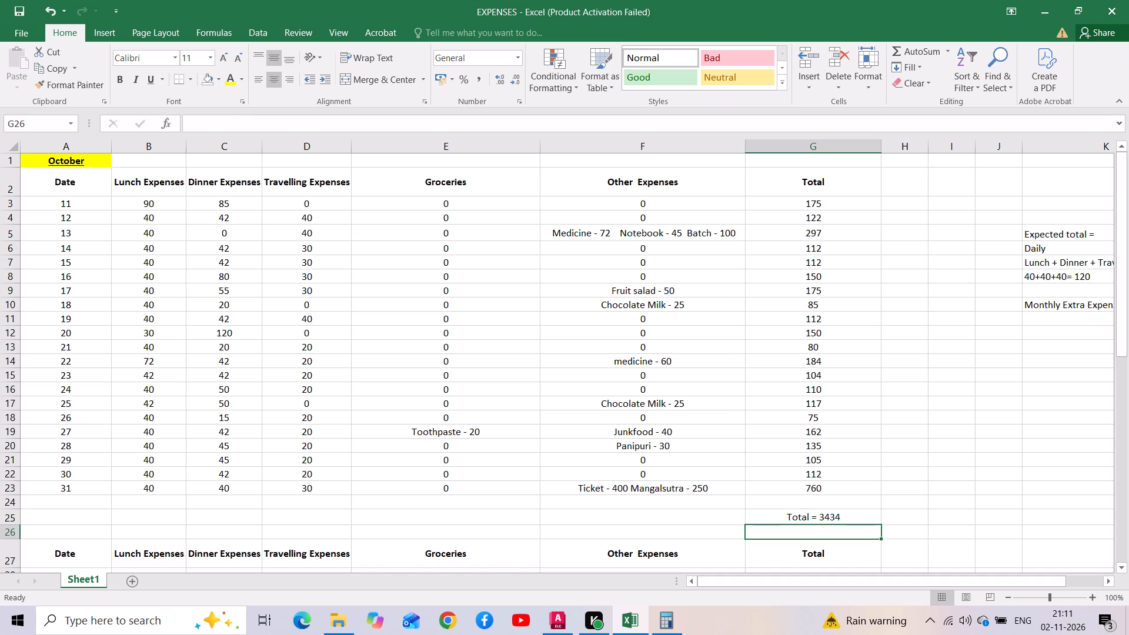
type("Expected")
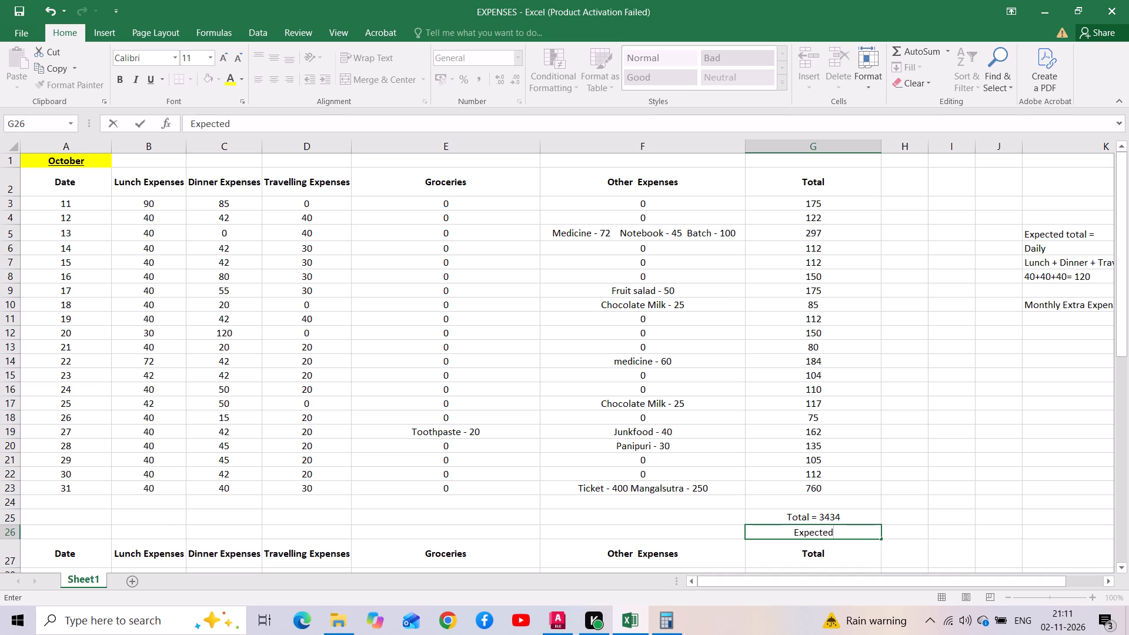
key("space")
type("=")
key("space")
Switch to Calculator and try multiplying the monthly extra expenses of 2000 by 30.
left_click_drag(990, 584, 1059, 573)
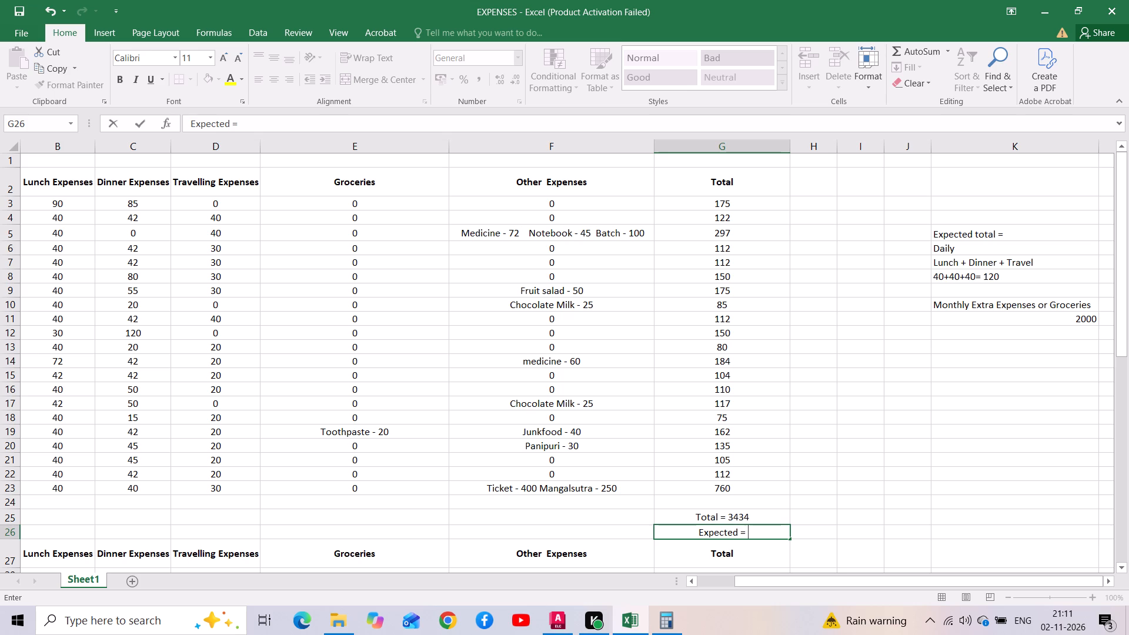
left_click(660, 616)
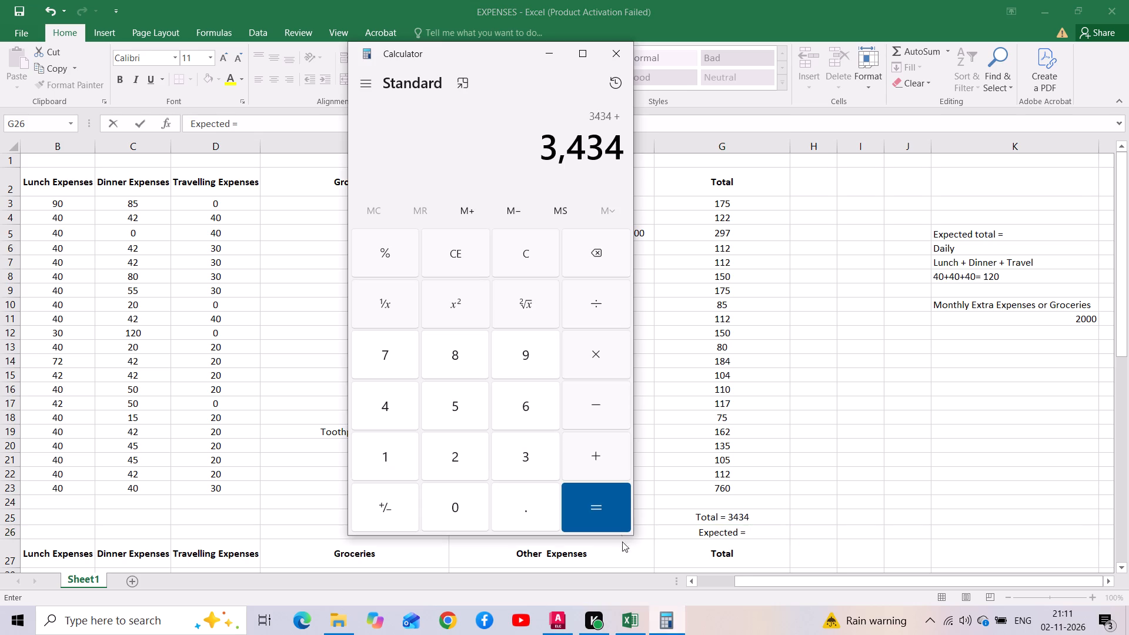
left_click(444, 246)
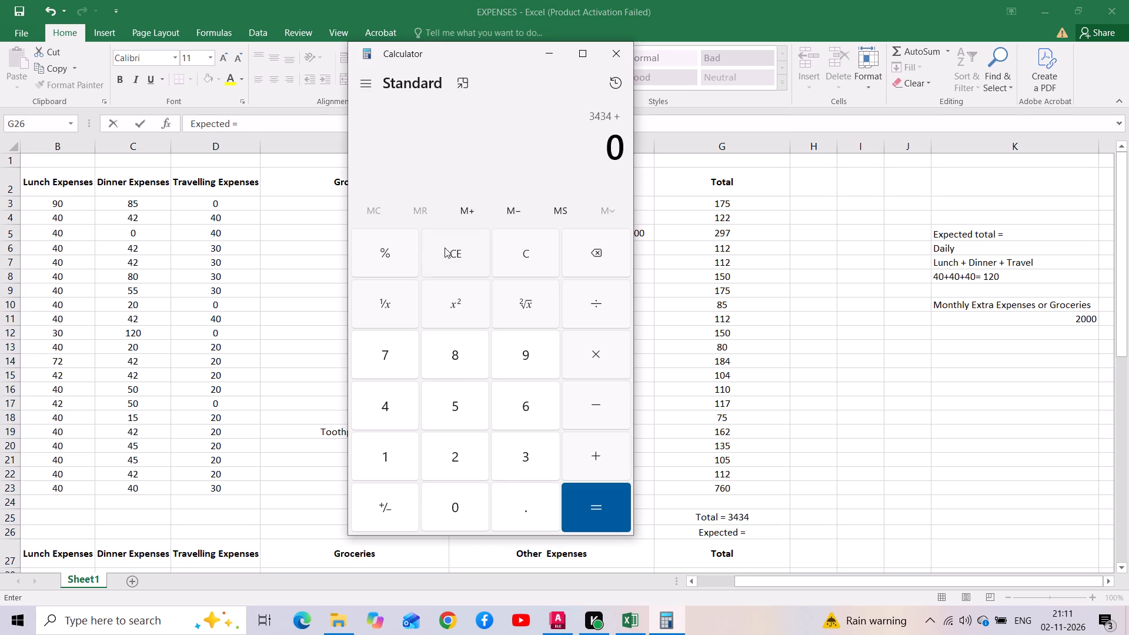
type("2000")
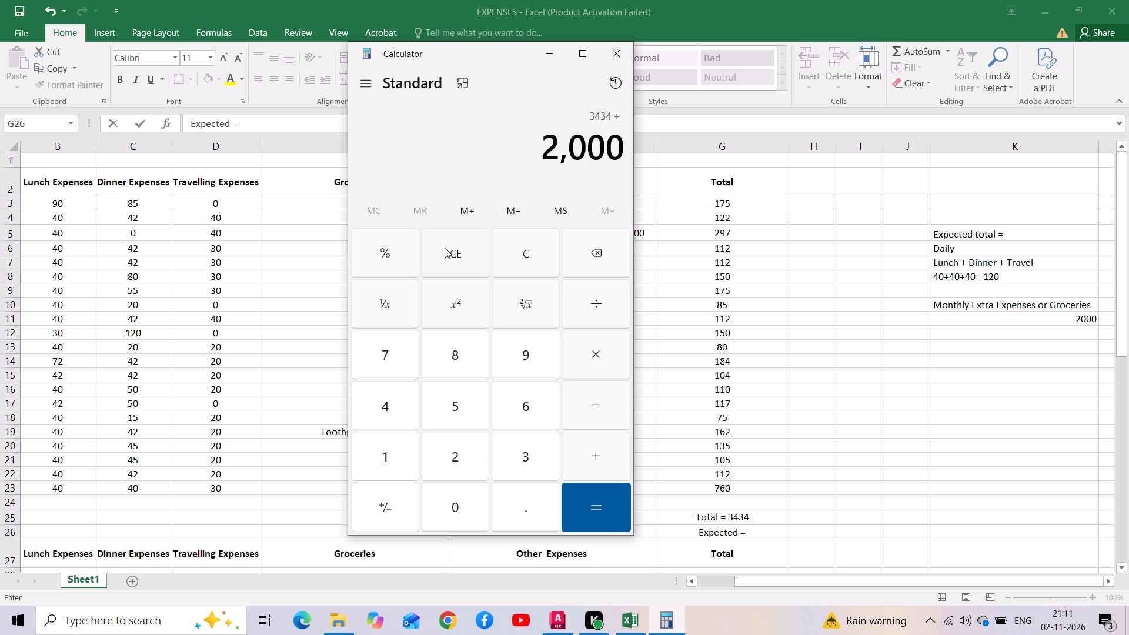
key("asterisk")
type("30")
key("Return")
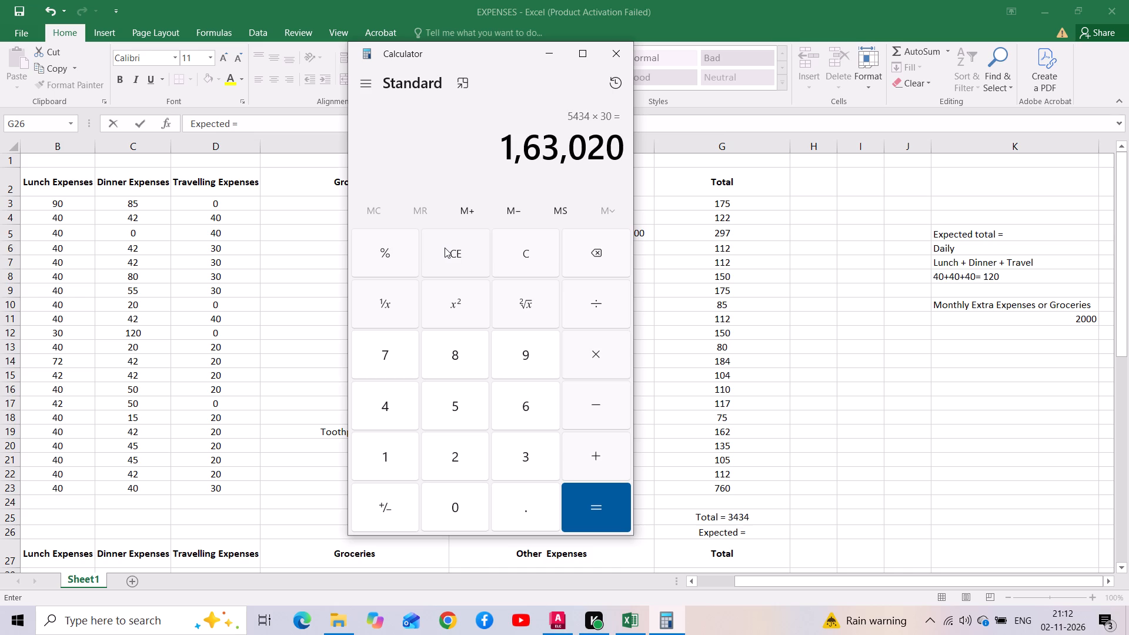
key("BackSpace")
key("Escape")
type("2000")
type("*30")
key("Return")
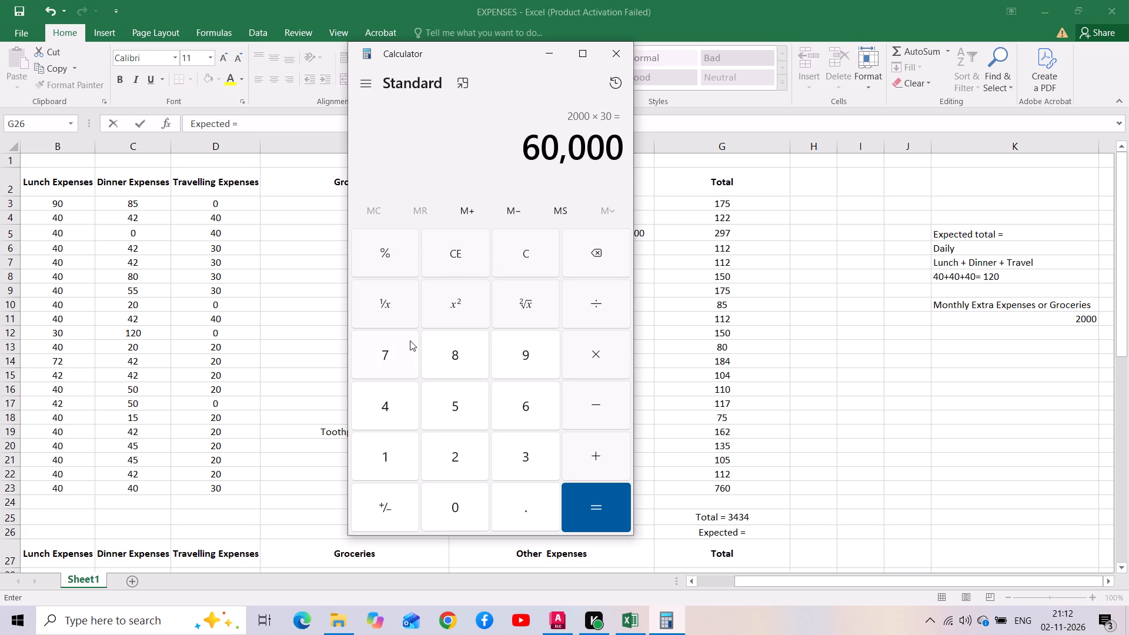
Clear the calculation and compute October's share of the monthly extra expenses as 2000 ÷ 30 × 21.
key("Escape")
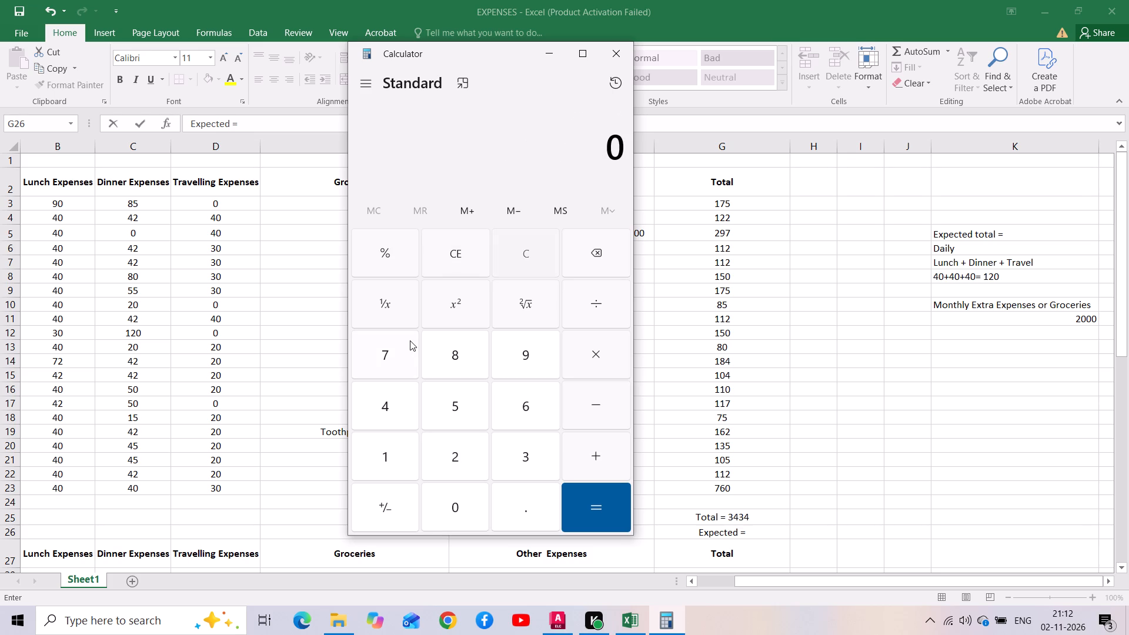
type("2000")
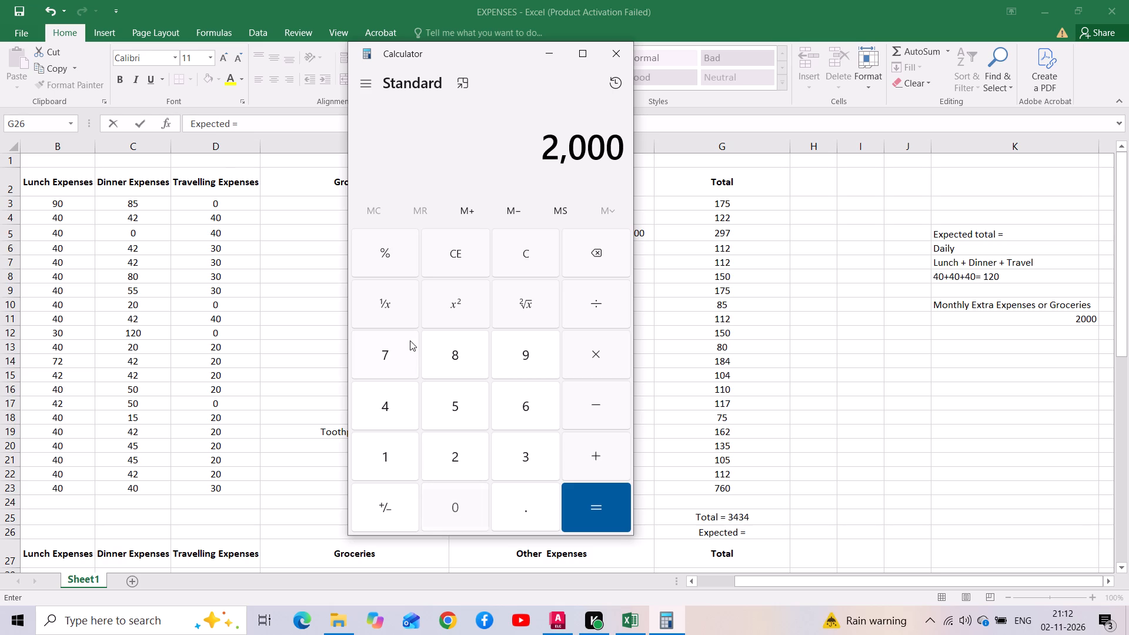
type("/30")
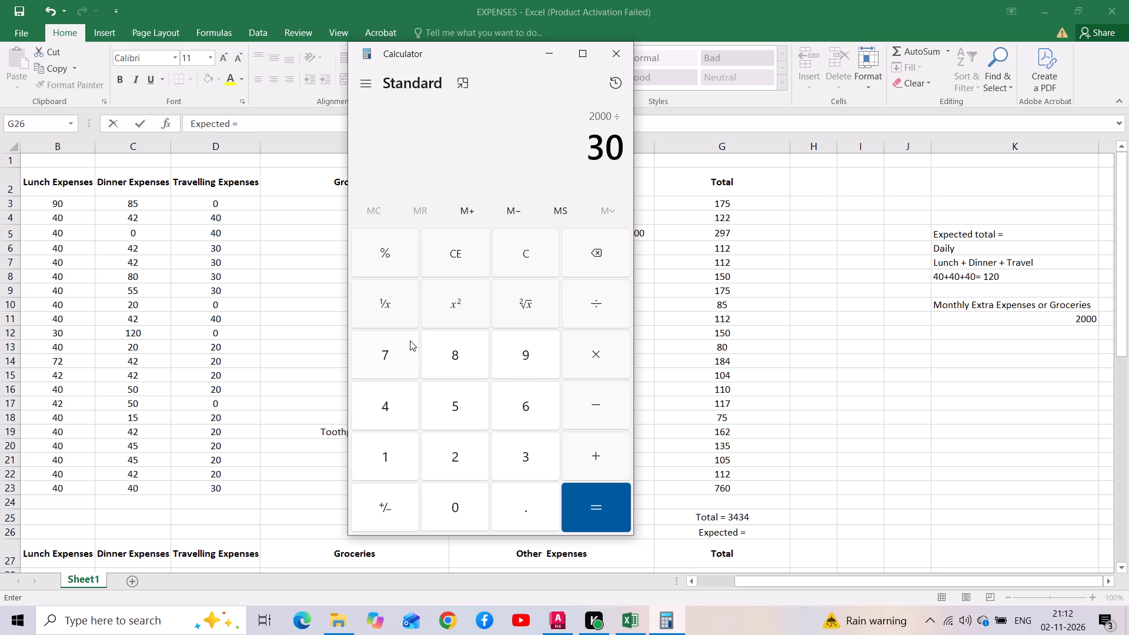
key("Return")
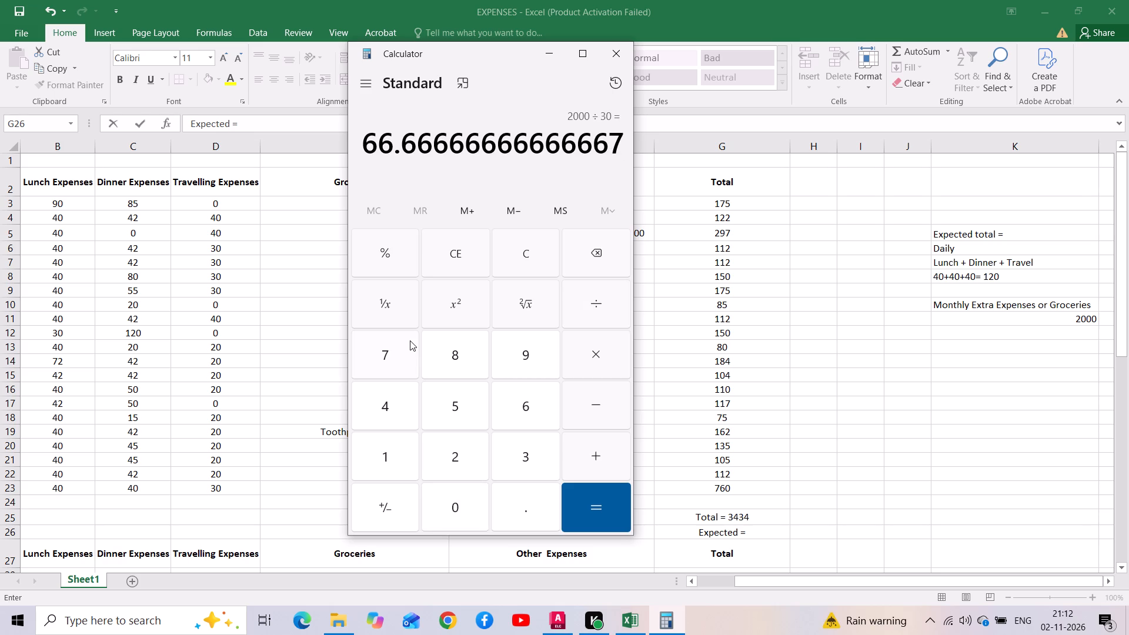
key("asterisk")
type("21")
key("Return")
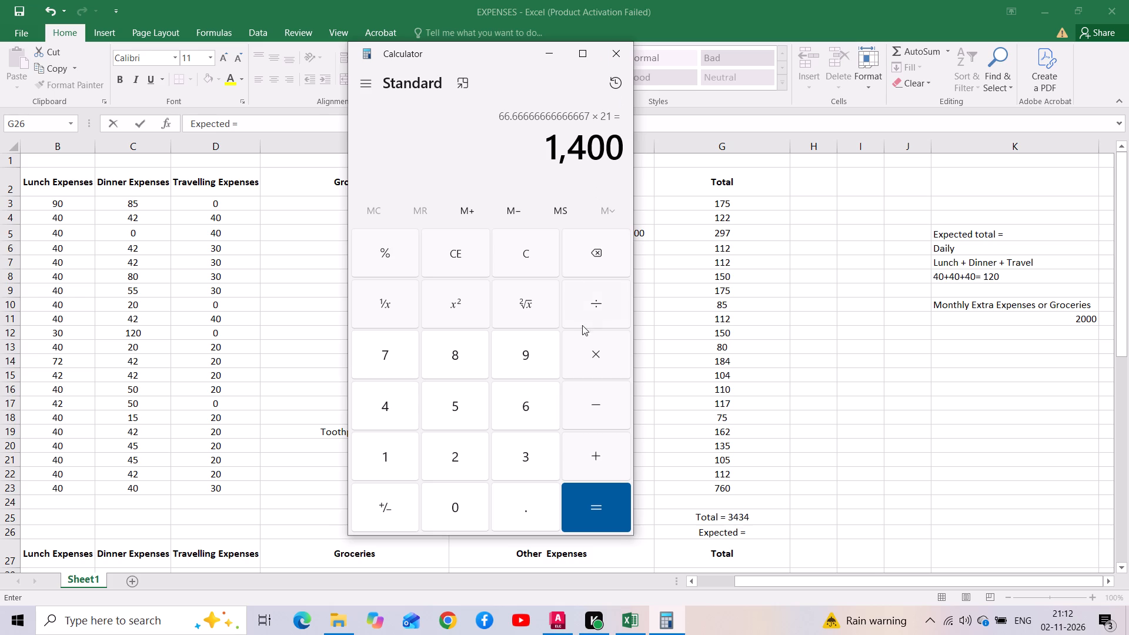
Clear the calculation and start a multiplication for the 21 October days.
left_click(437, 262)
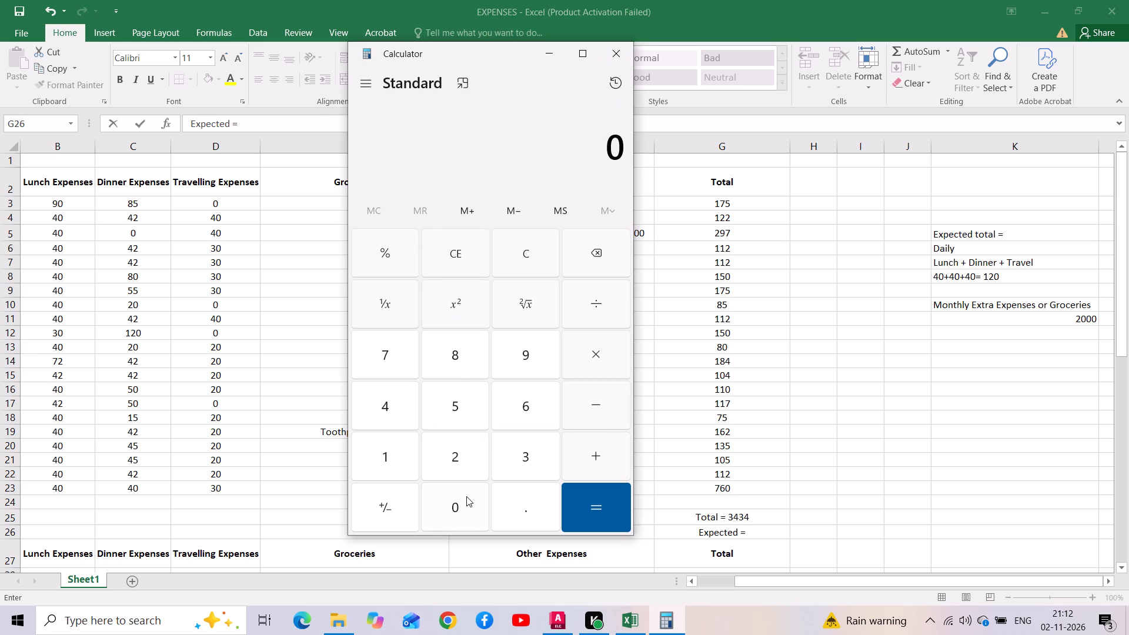
type("21*")
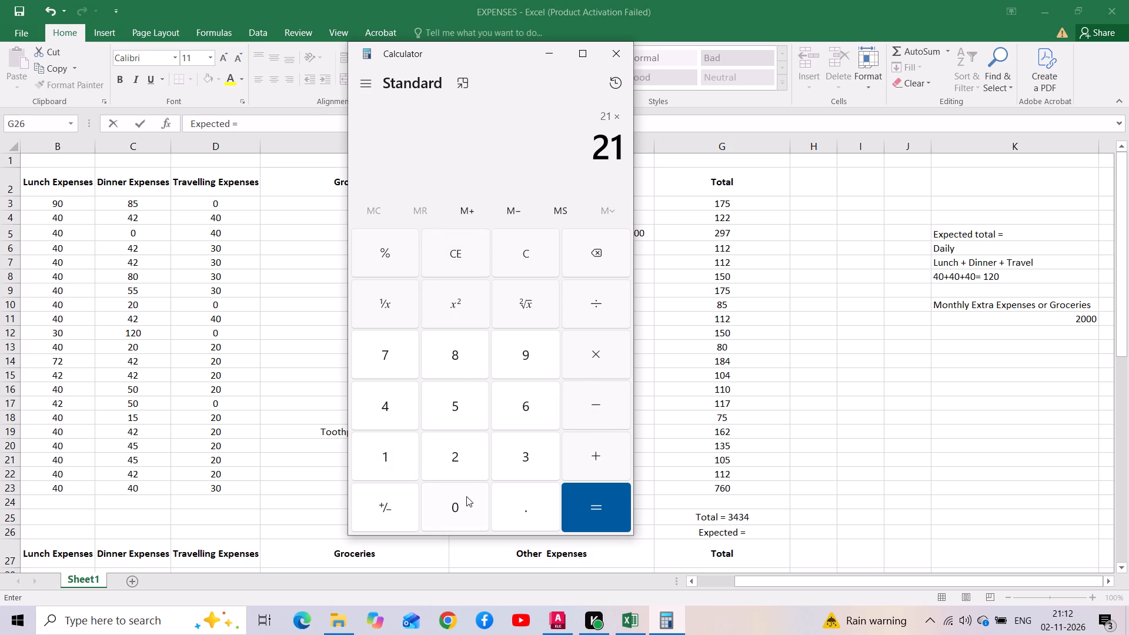
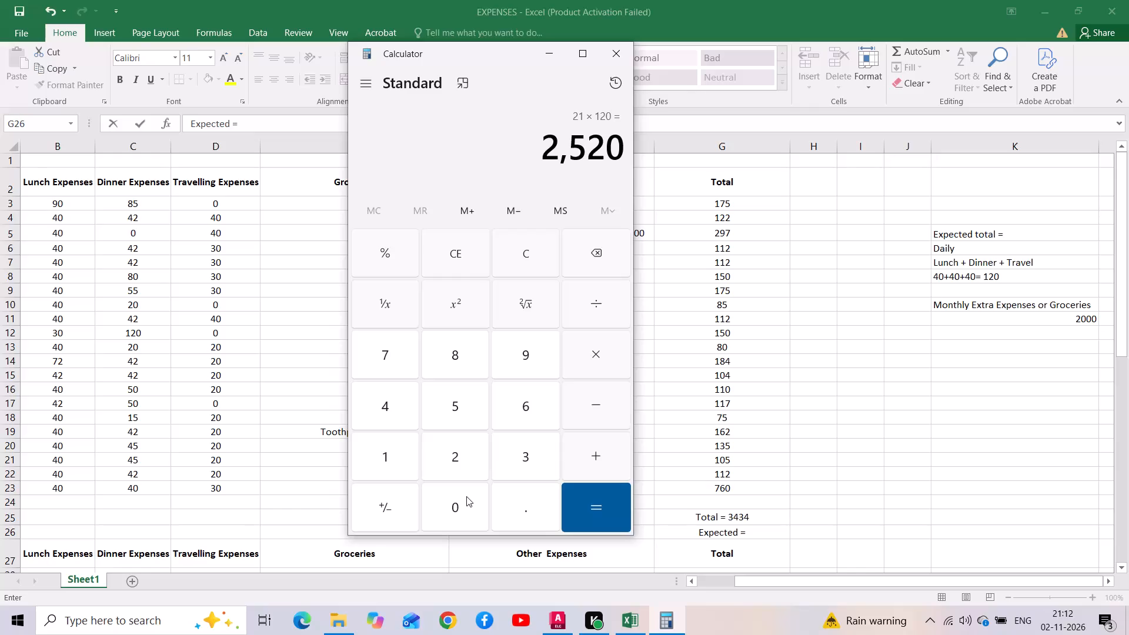
Add 1400, October's share of the extra expenses, to the 21-day daily expenses result in the calculation.
type("+1400")
key("Return")
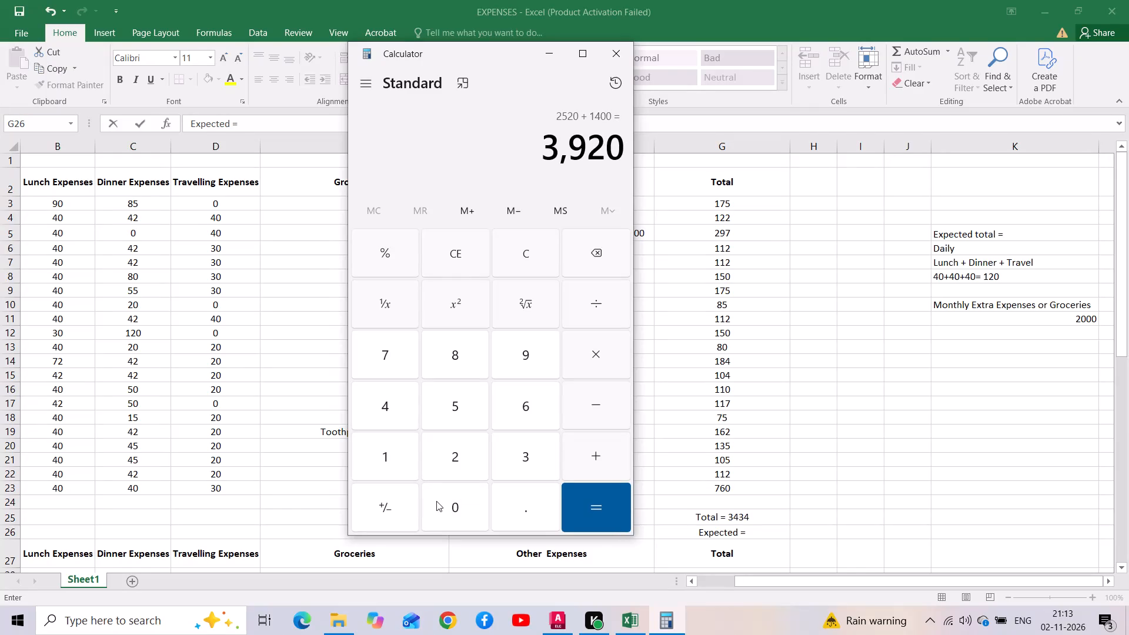
Switch back to the EXPENSES workbook and complete the G26 entry as "Expected = 3920".
left_click(753, 534)
left_click(753, 534)
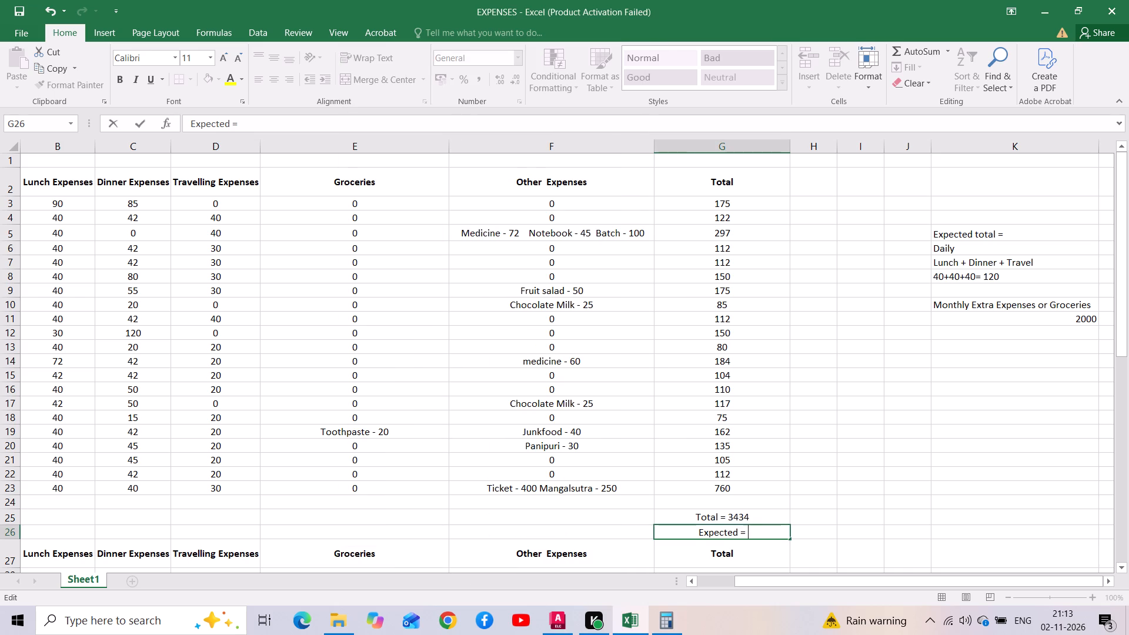
type("3920")
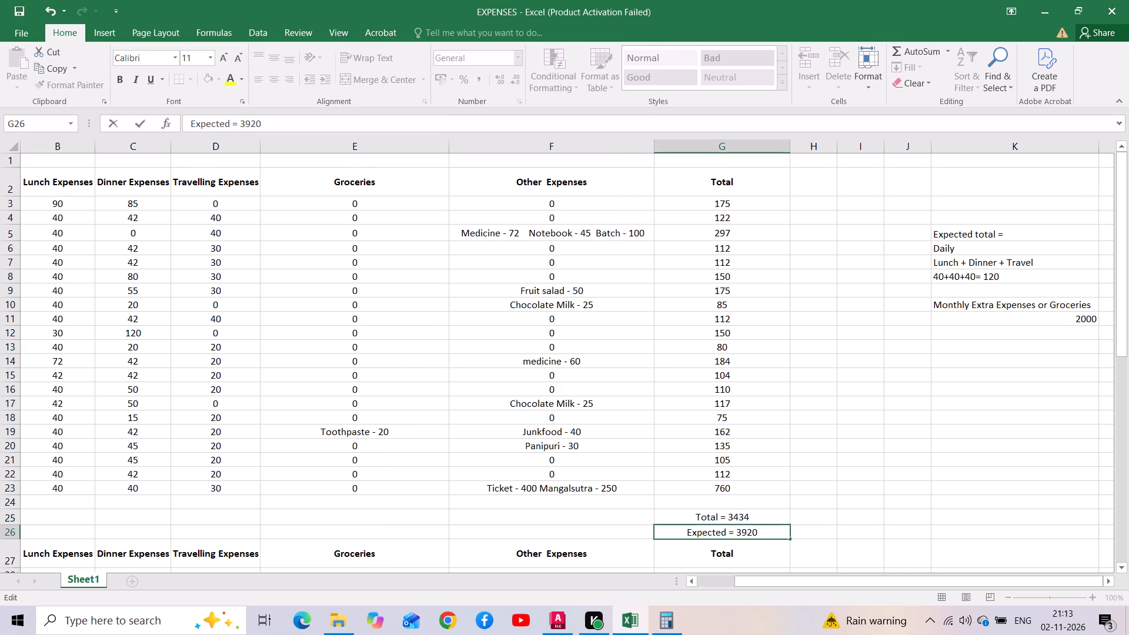
scroll(612, 534, "down", 1)
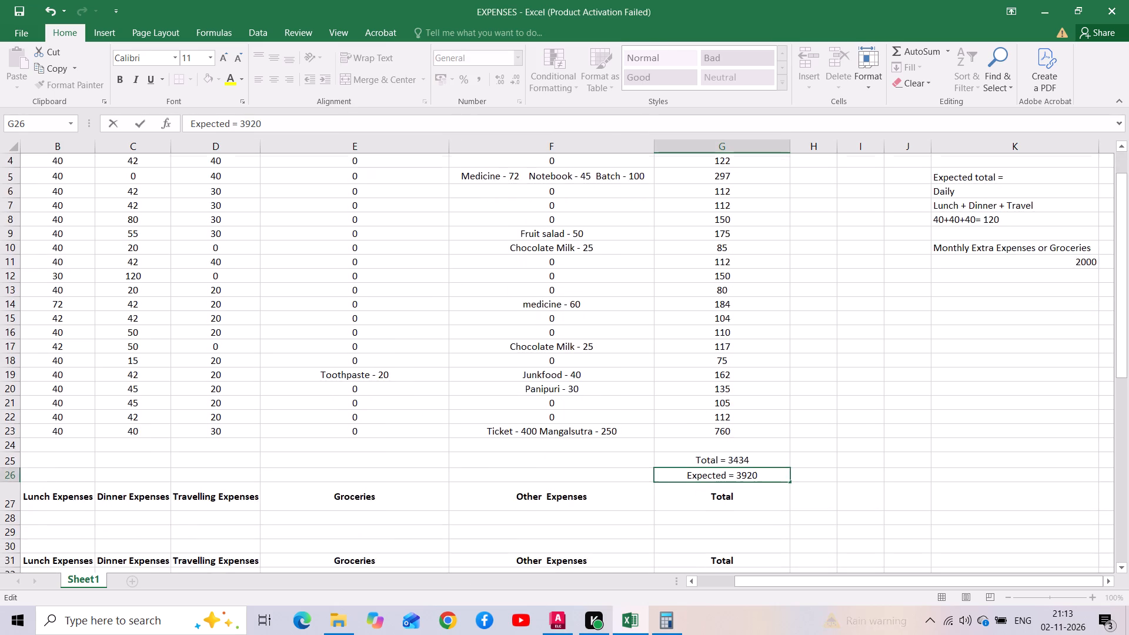
scroll(612, 534, "down", 5)
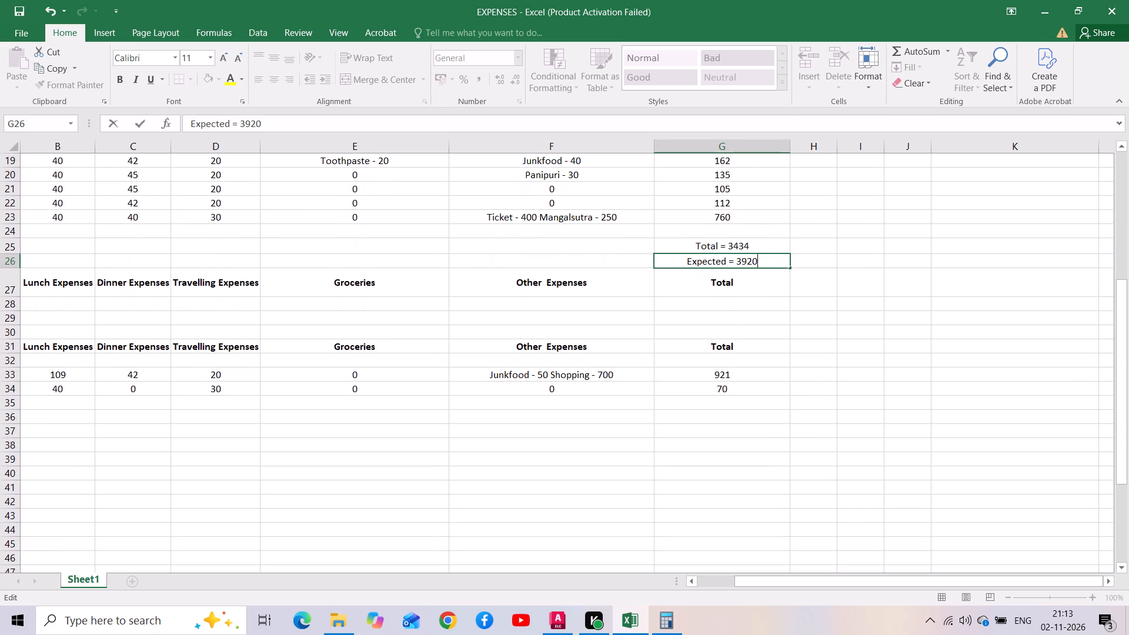
scroll(603, 523, "down", 1)
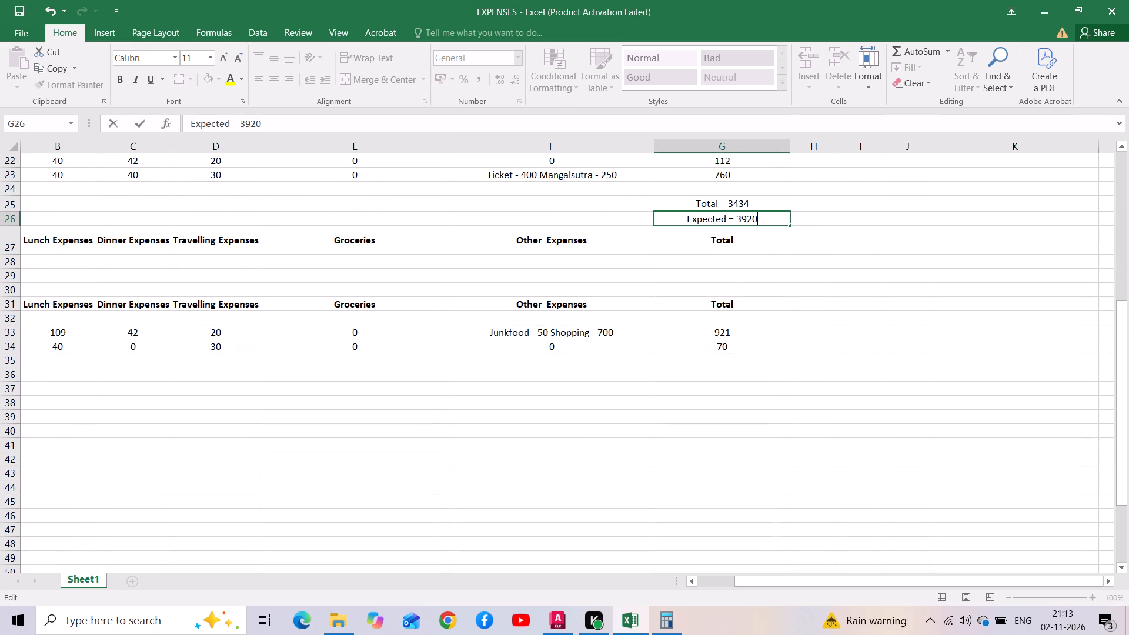
left_click_drag(761, 582, 684, 595)
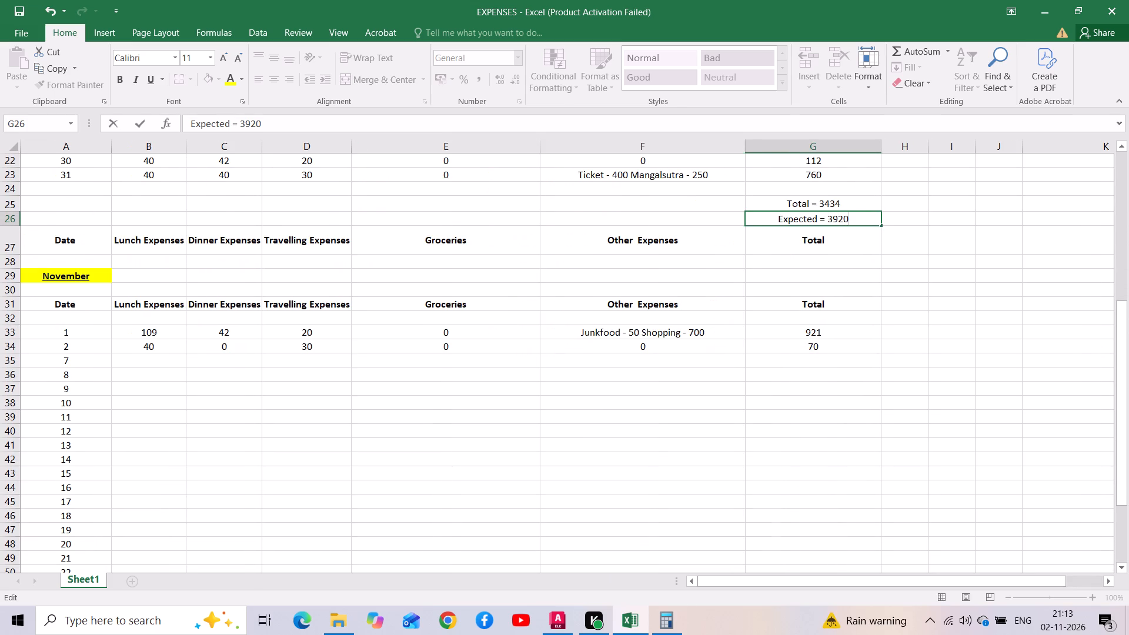
left_click(34, 245)
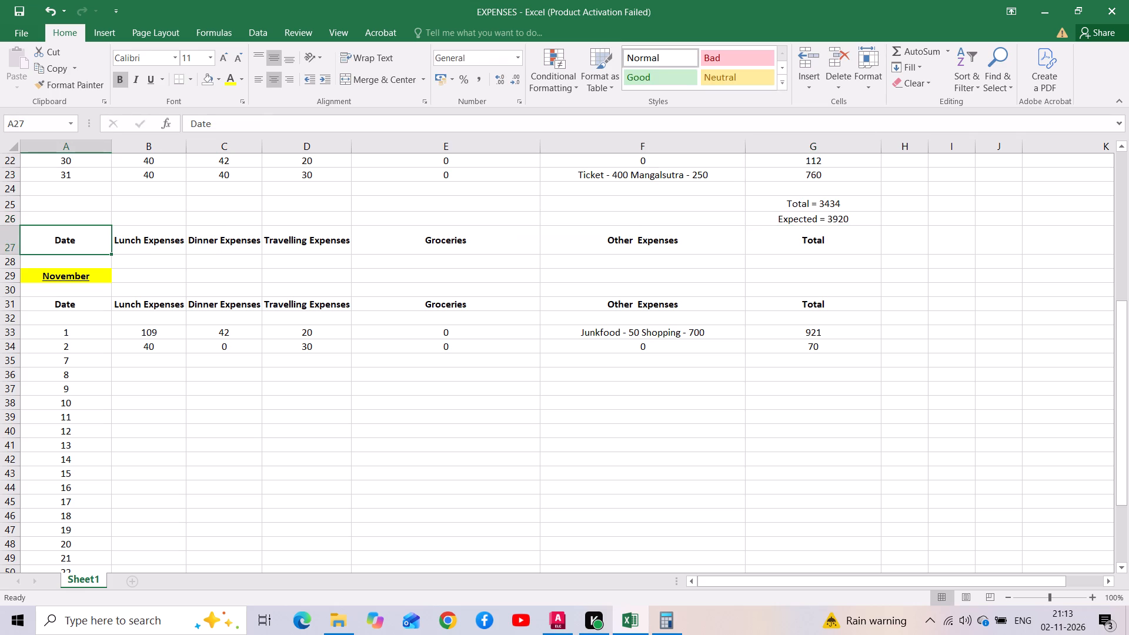
Copy the November block A29:G34, from its title through the row for day 2, and paste it starting at A32.
left_click(822, 347)
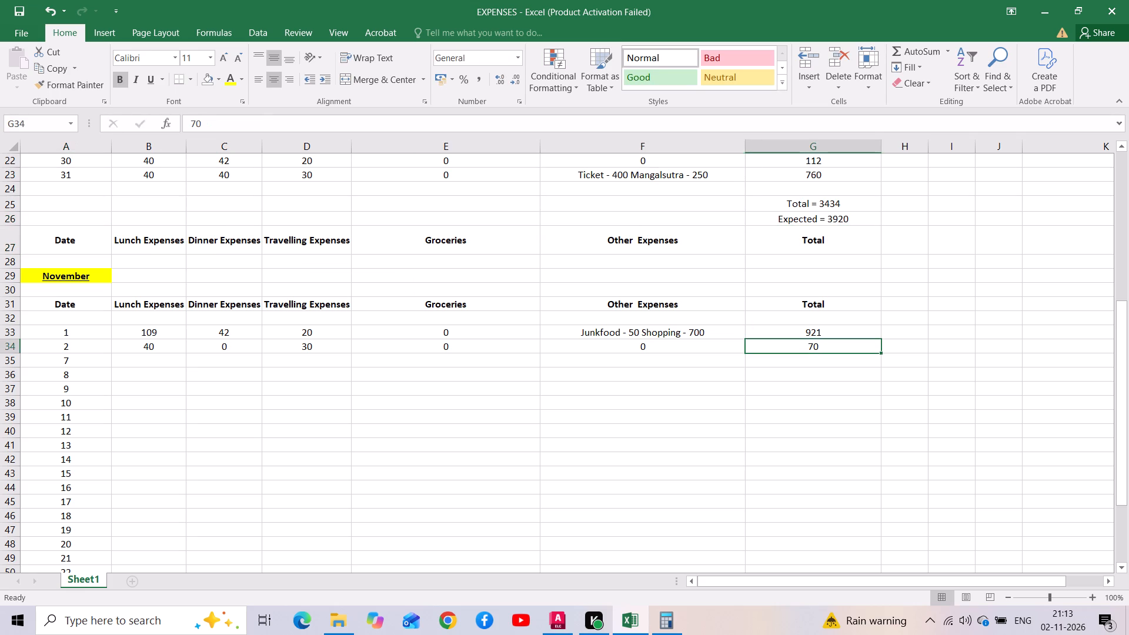
left_click(34, 283)
left_click(29, 275)
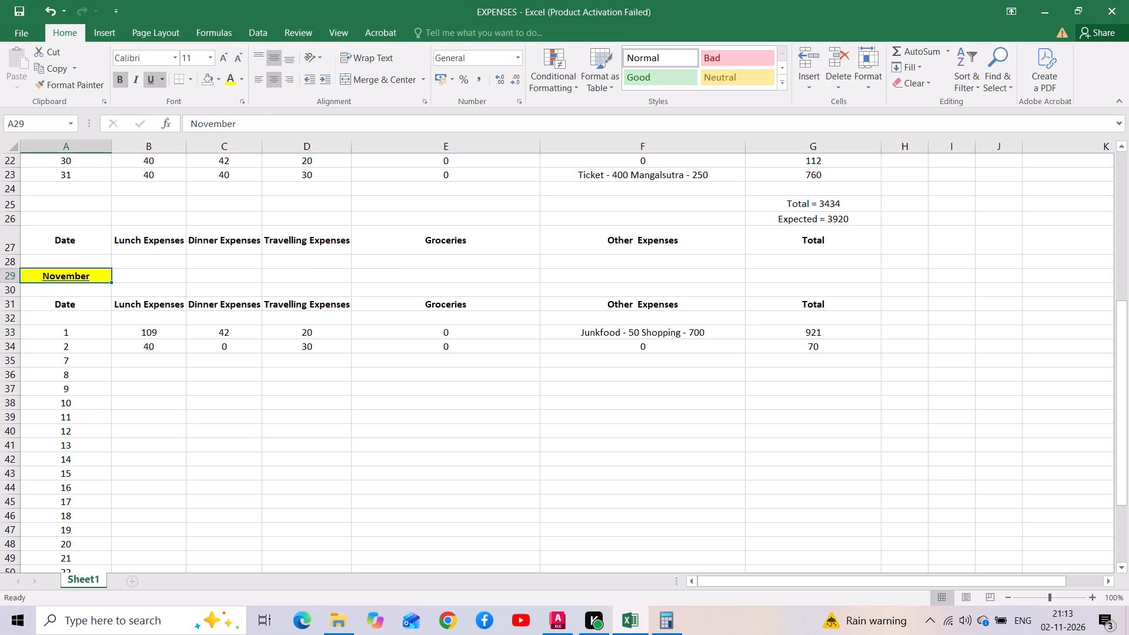
left_click(783, 342, "shift")
key("ctrl+c")
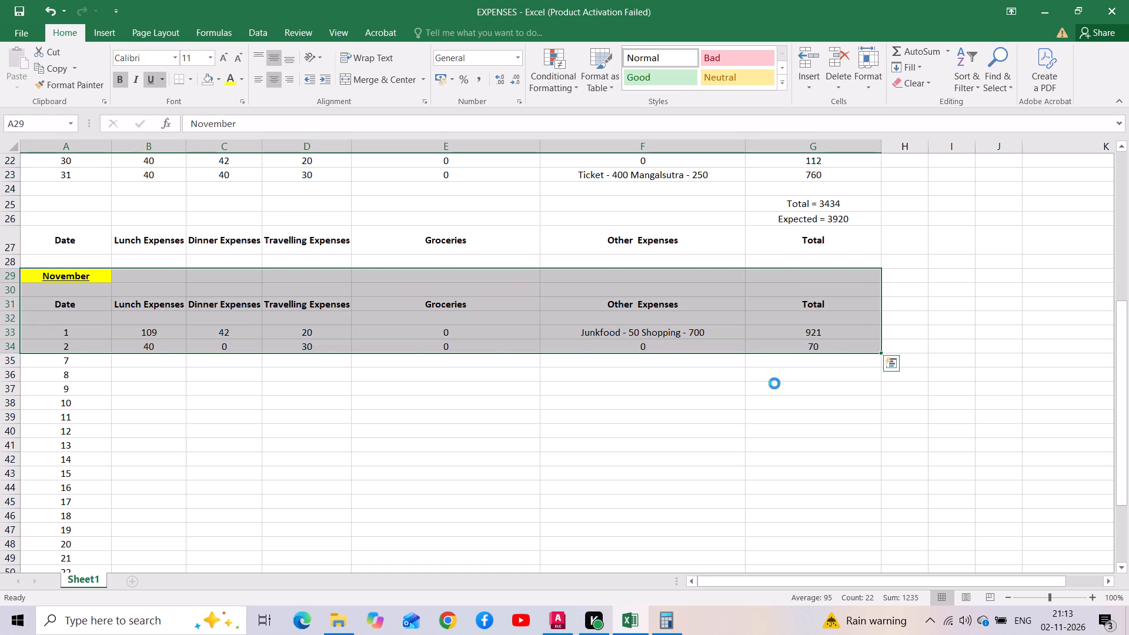
left_click(45, 320)
key("ctrl+v")
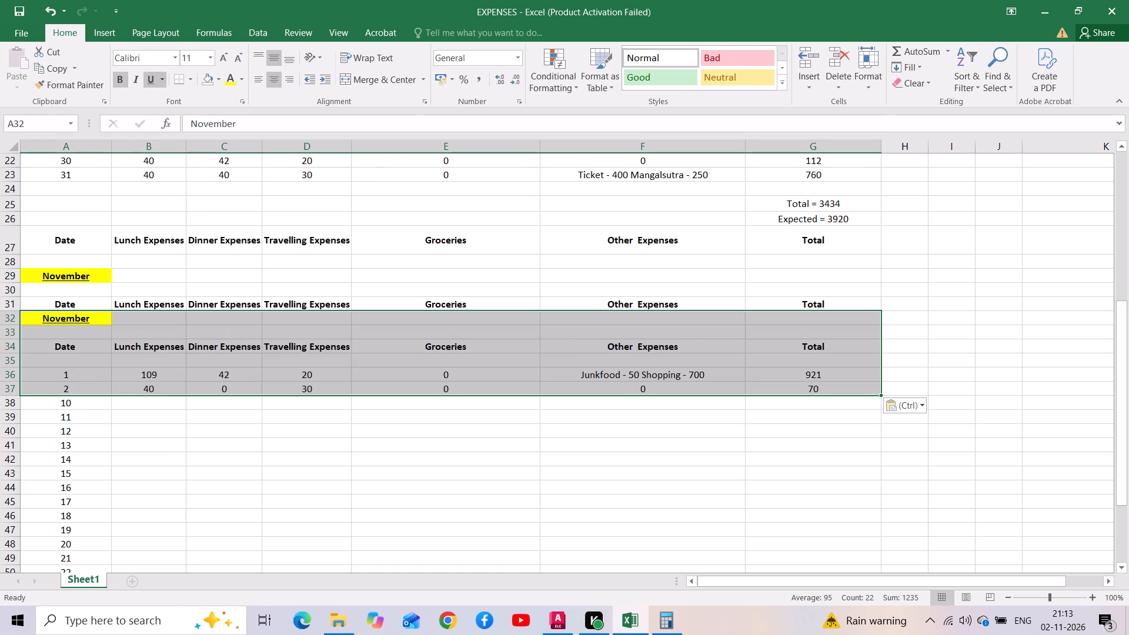
Clear the original November title in A29 and set that cell to No Fill.
left_click(64, 276)
key("Delete")
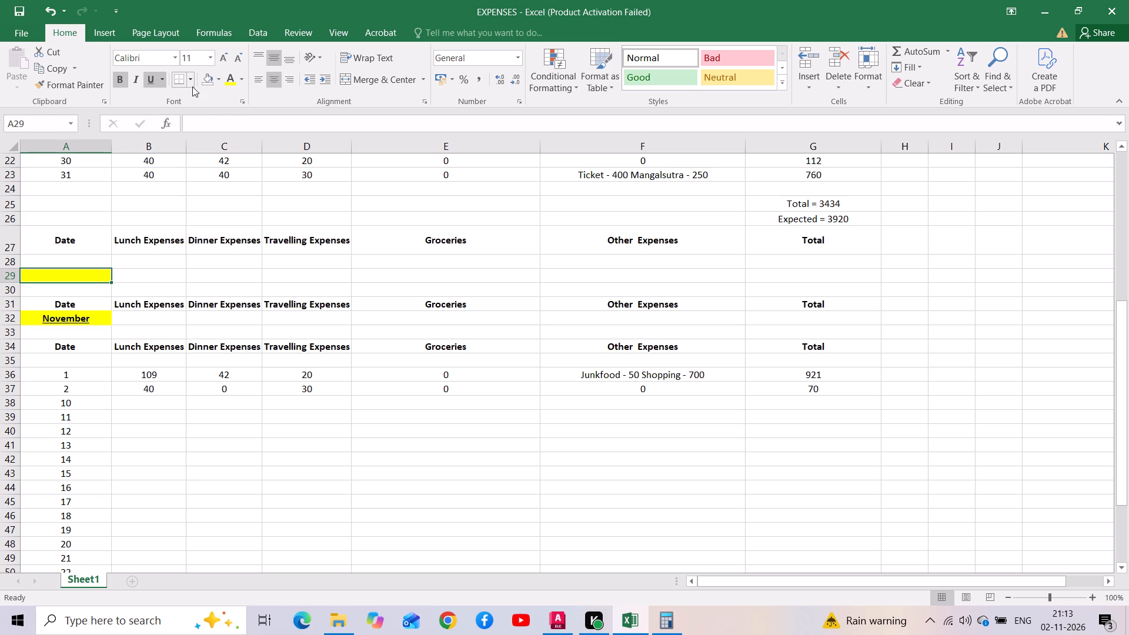
left_click(222, 75)
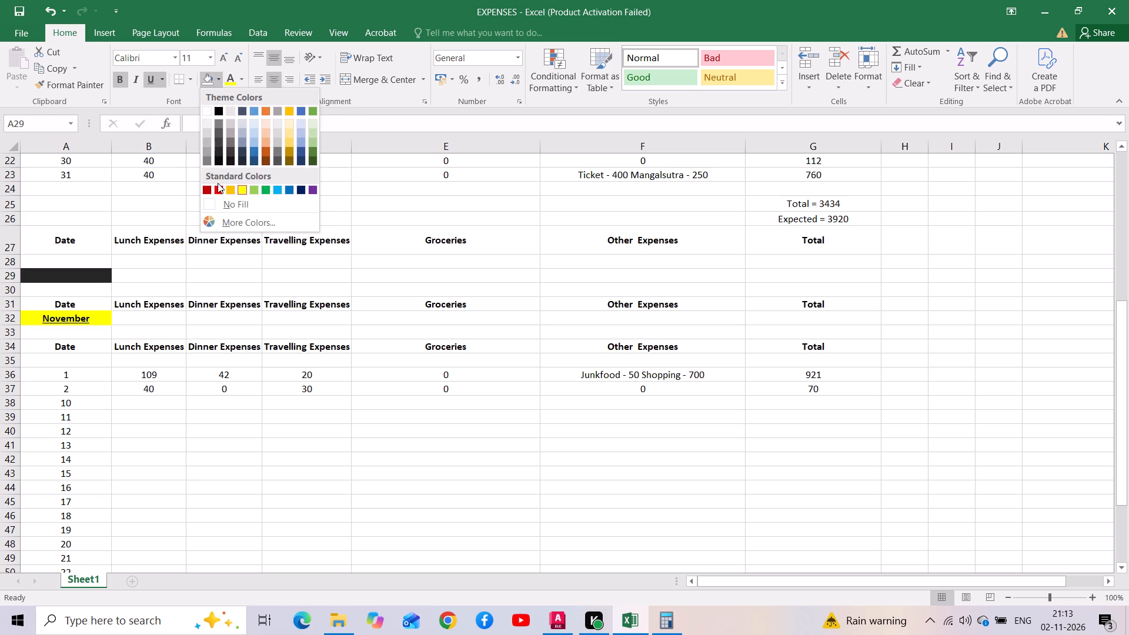
left_click(221, 207)
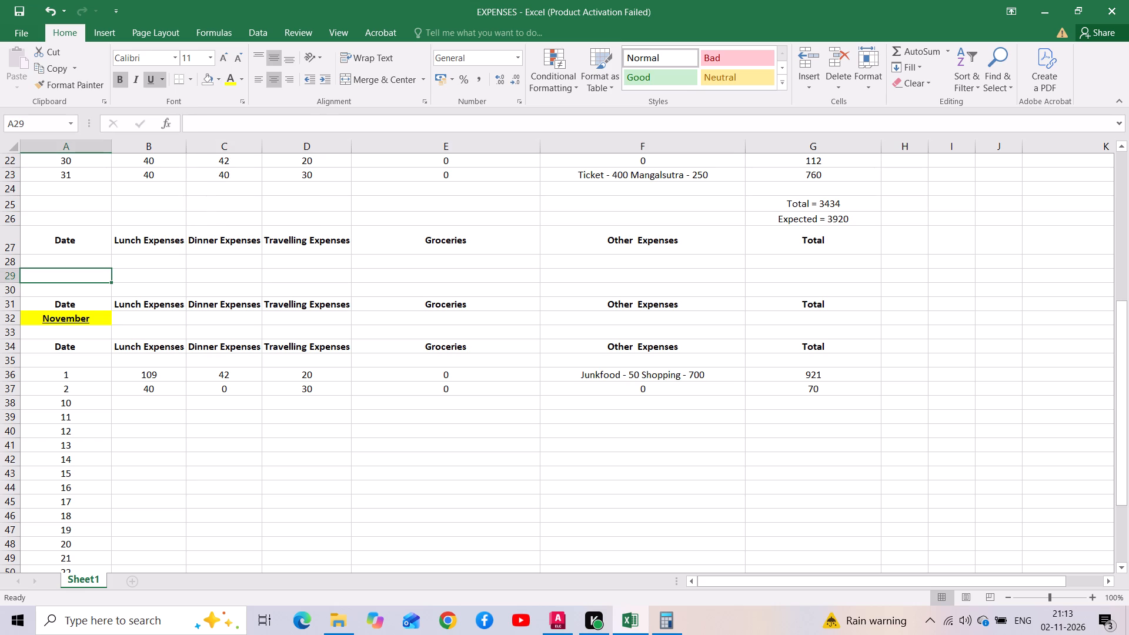
Delete all the leftover header labels in row 27, from Total in G27 back to Date in A27.
left_click(766, 253)
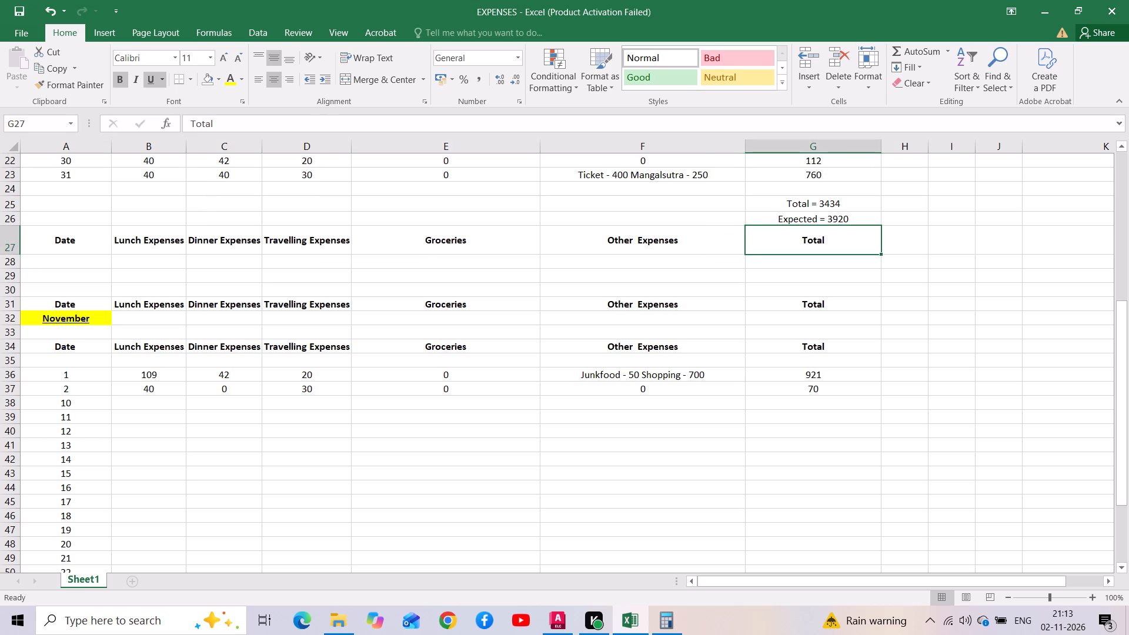
left_click(712, 245)
key("Delete")
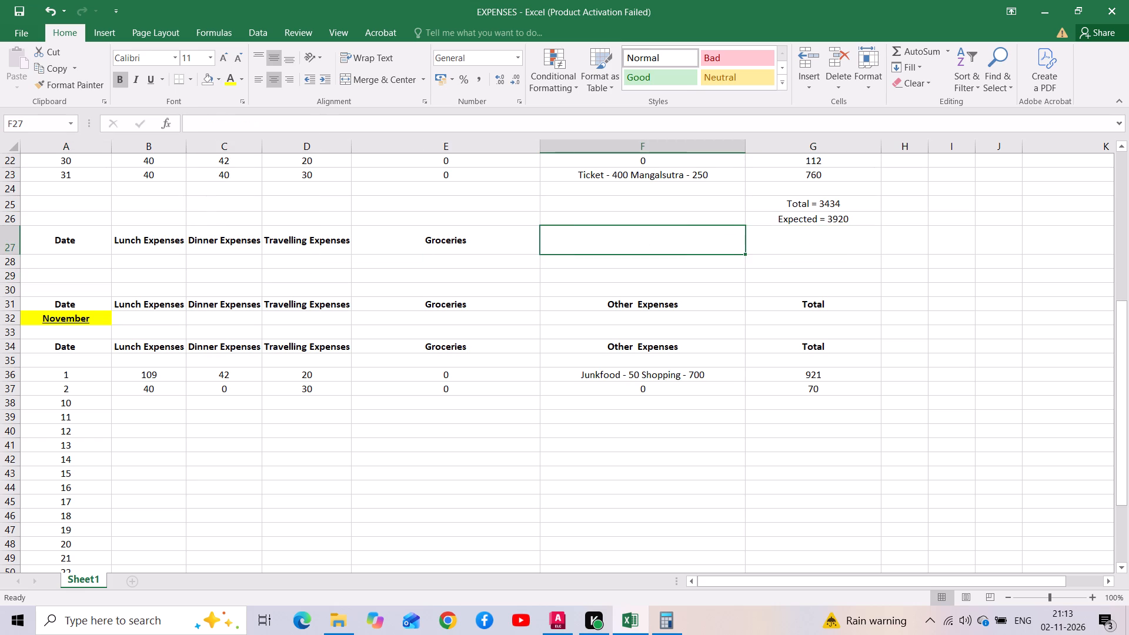
left_click(472, 245)
key("Delete")
left_click(328, 250)
key("Delete")
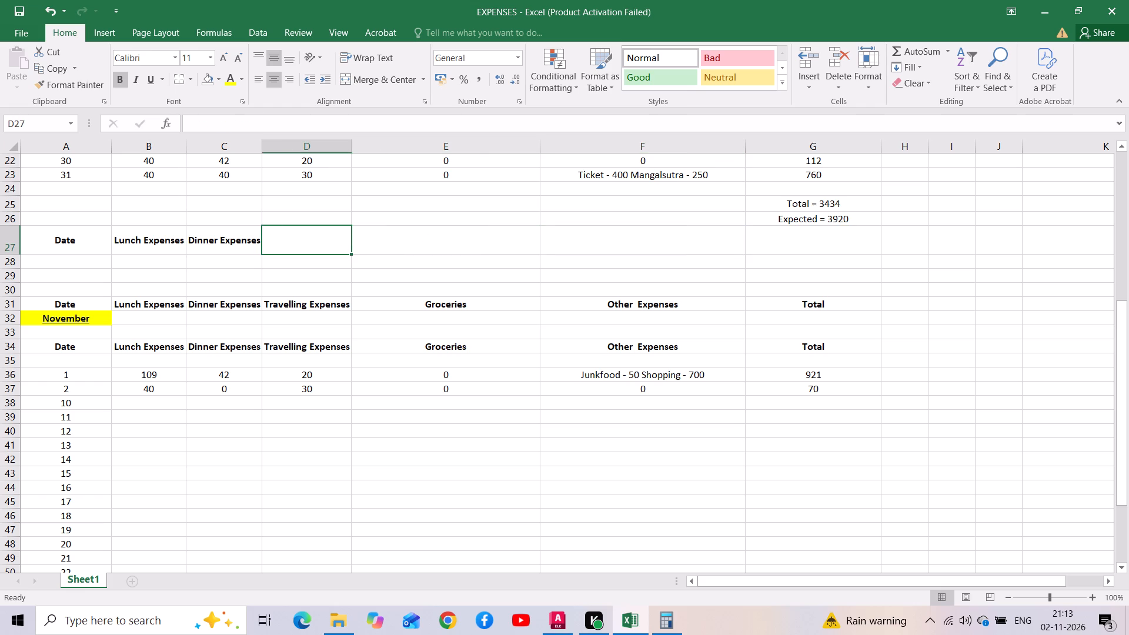
left_click(223, 249)
key("Delete")
left_click(139, 249)
key("Delete")
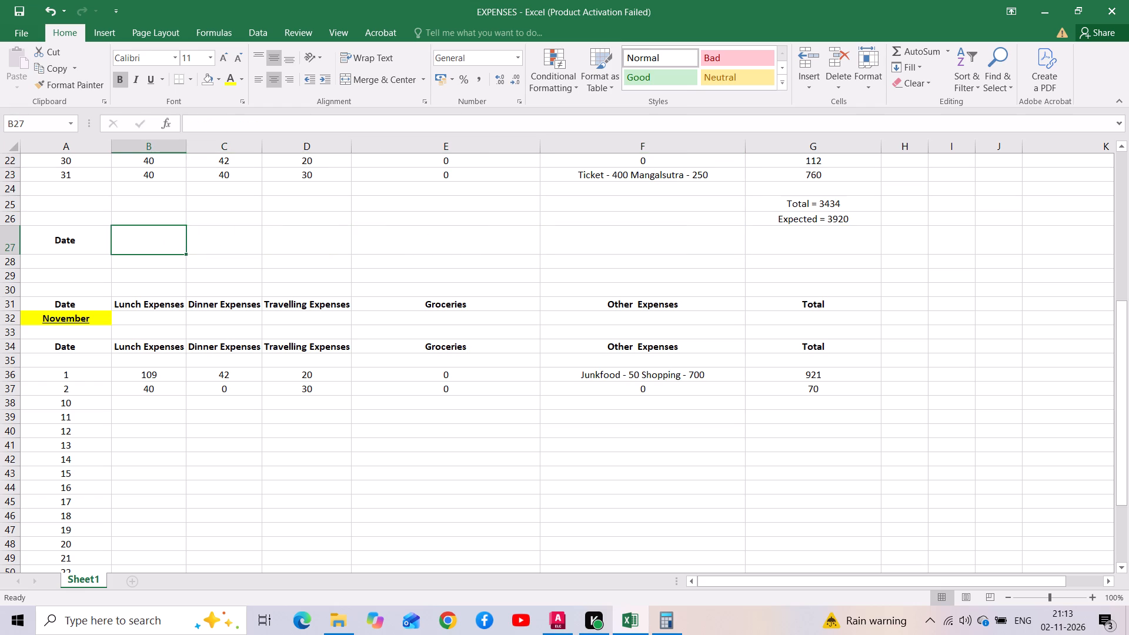
left_click(49, 242)
key("Delete")
Reduce the height of the emptied row 27 to about that of its neighbouring rows.
left_click(31, 256)
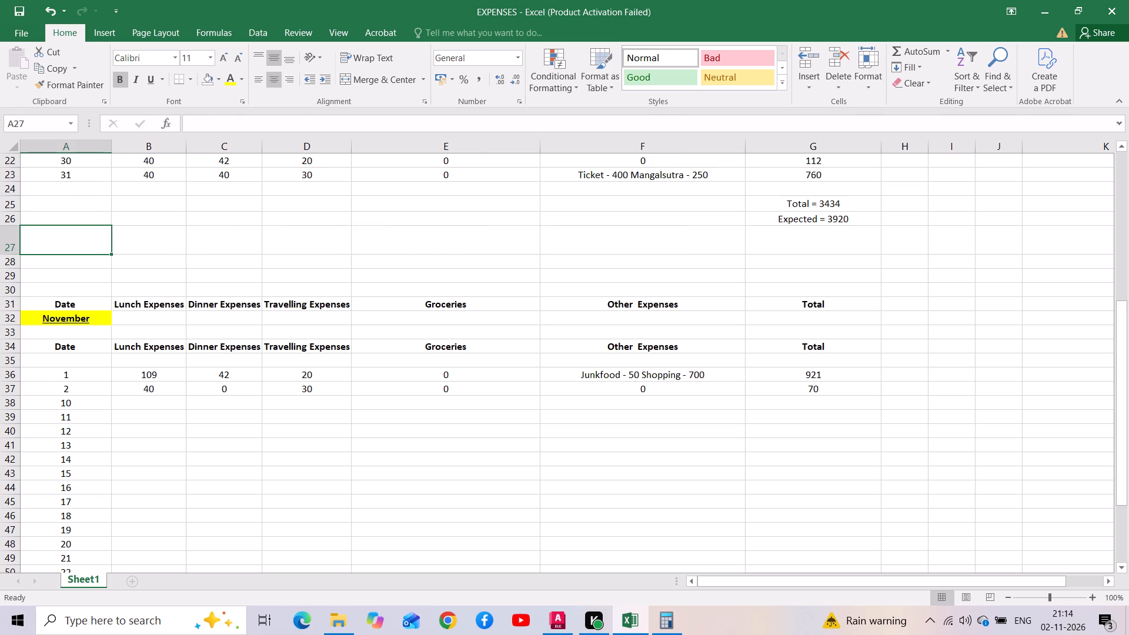
left_click_drag(19, 254, 19, 245)
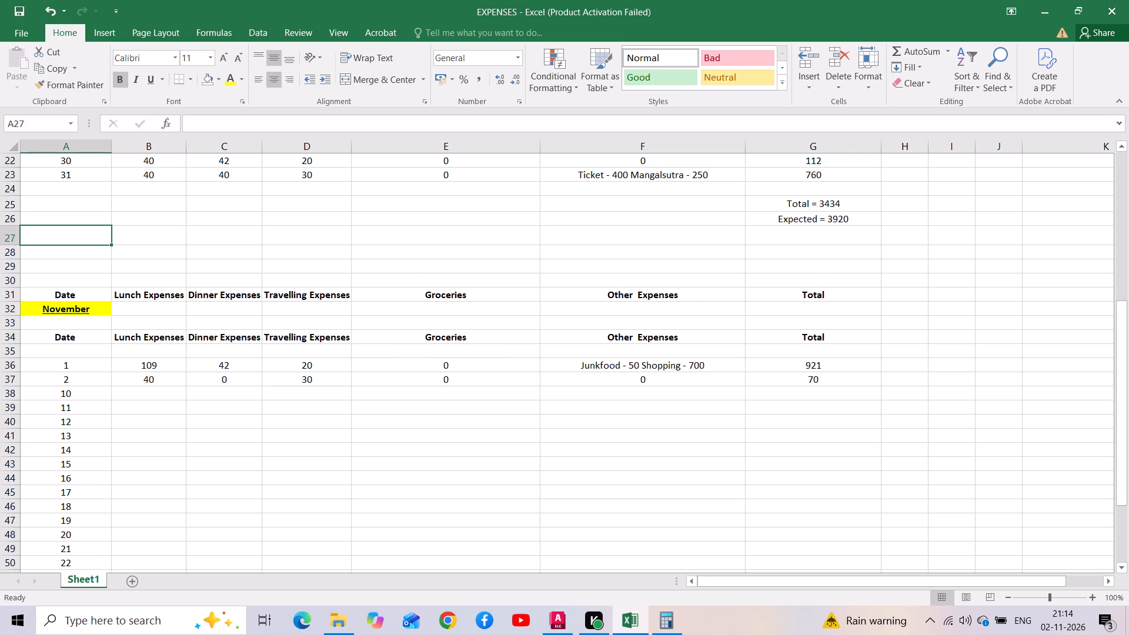
left_click(14, 243)
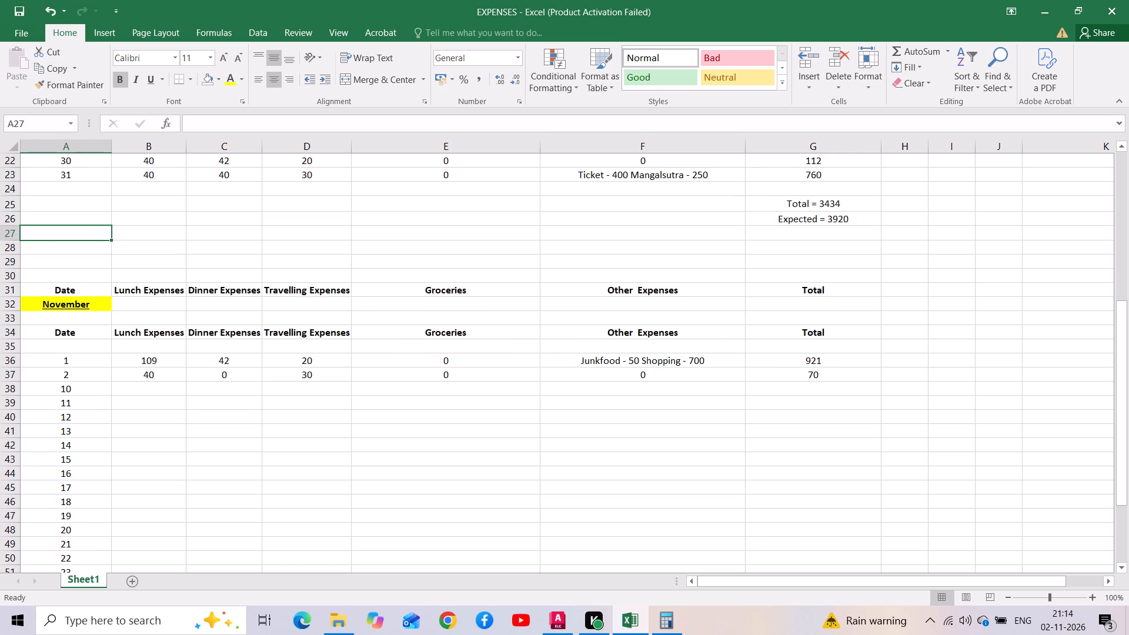
Enter the label "Savings =" in G27, below October's expected total, leaving the cell open for a value.
left_click(750, 235)
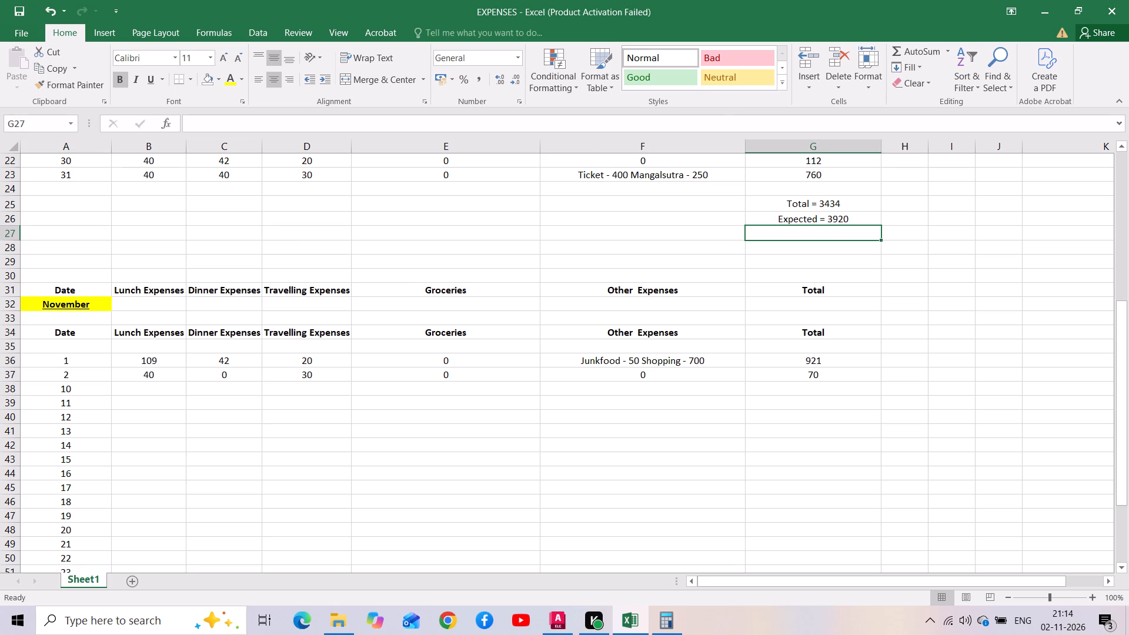
type("Sac")
key("BackSpace")
type("vi")
type("ngs")
key("space")
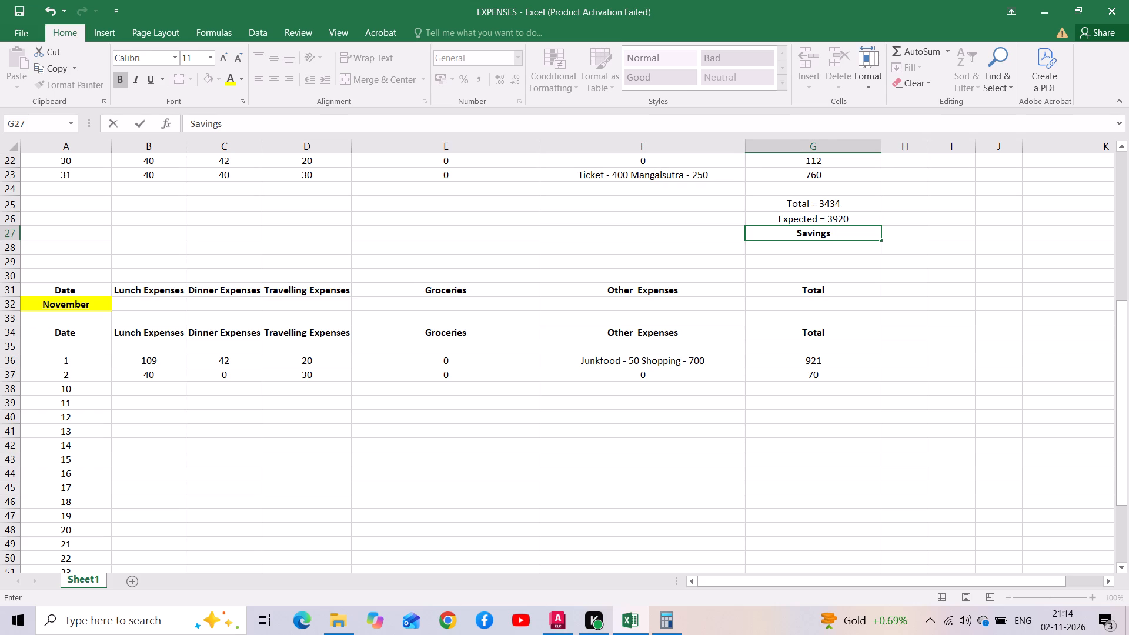
key("equal")
key("space")
Switch to Calculator and compute October's savings as 3920 − 3434.
left_click(668, 633)
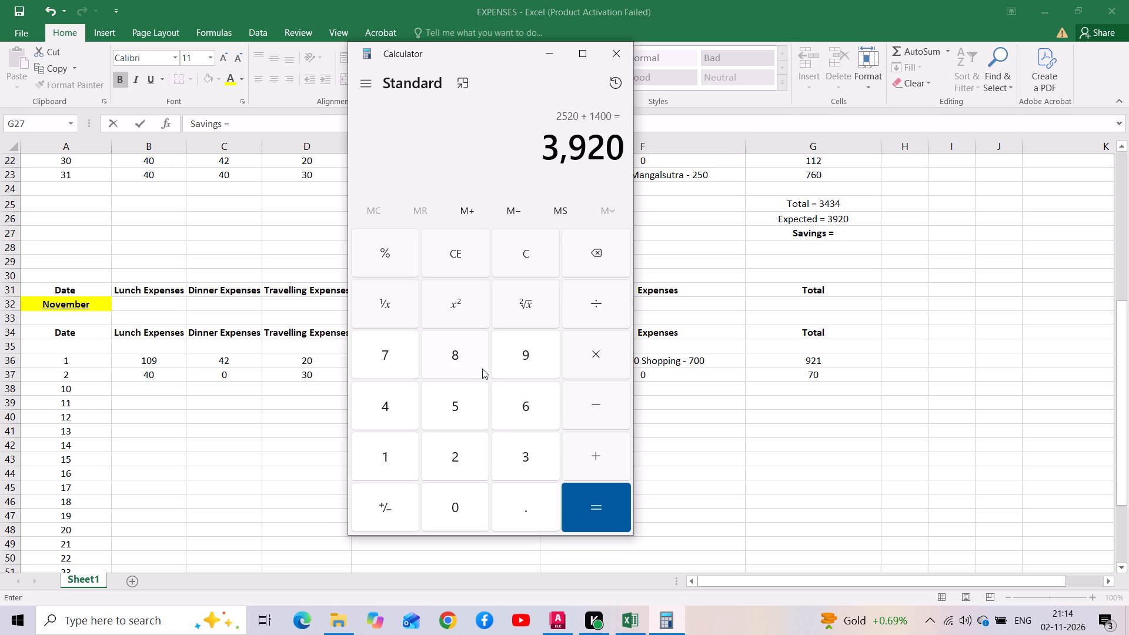
type("-334")
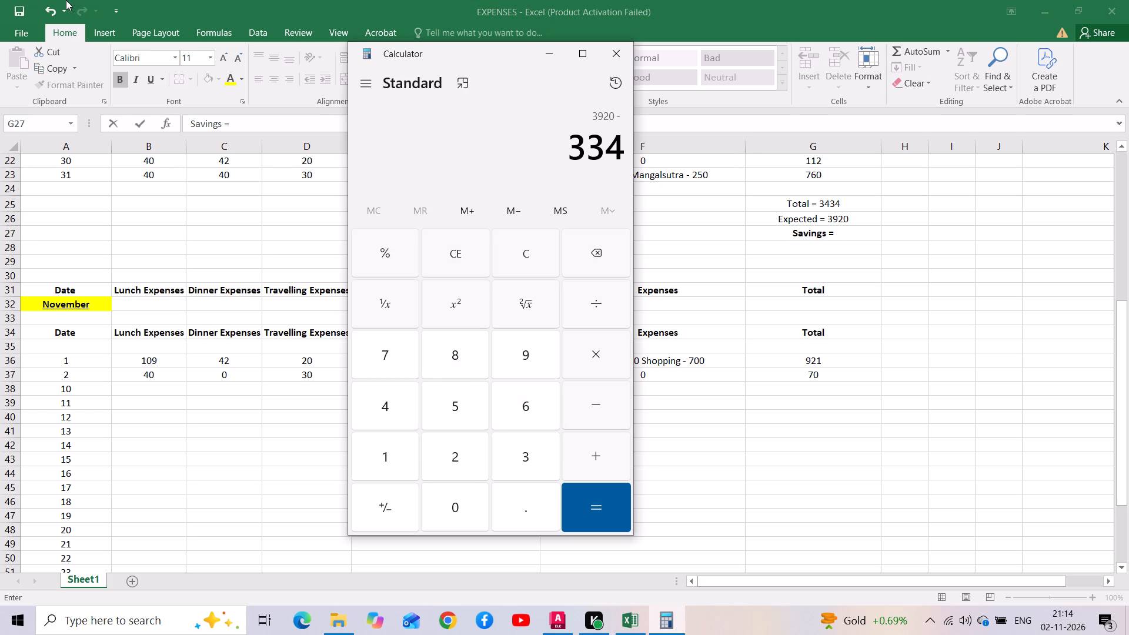
key("BackSpace")
key("BackSpace")
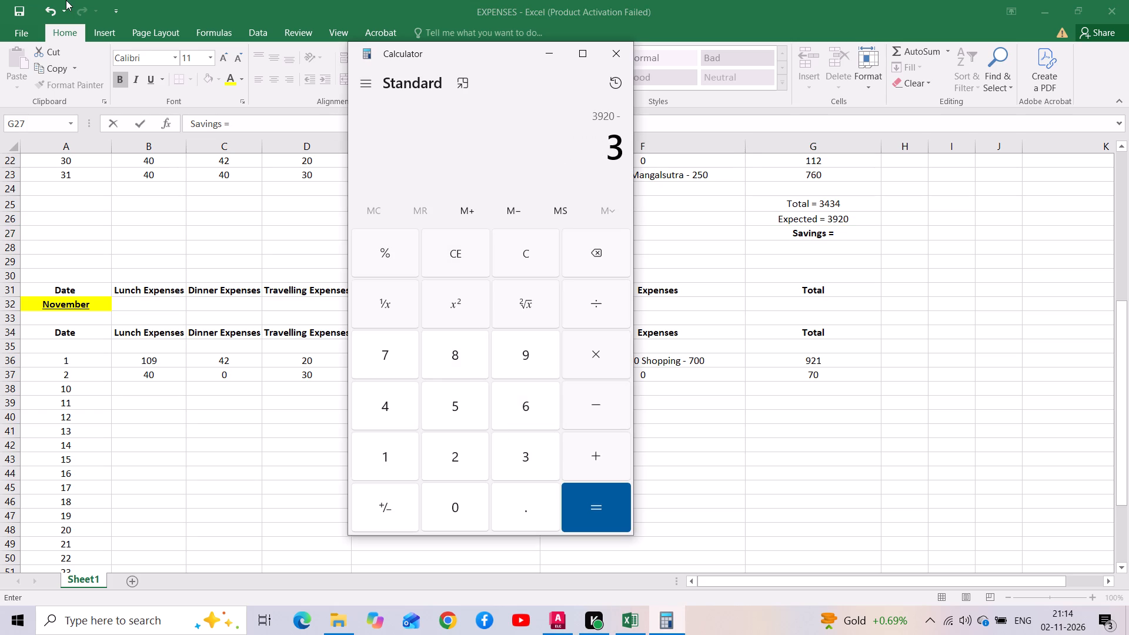
type("434")
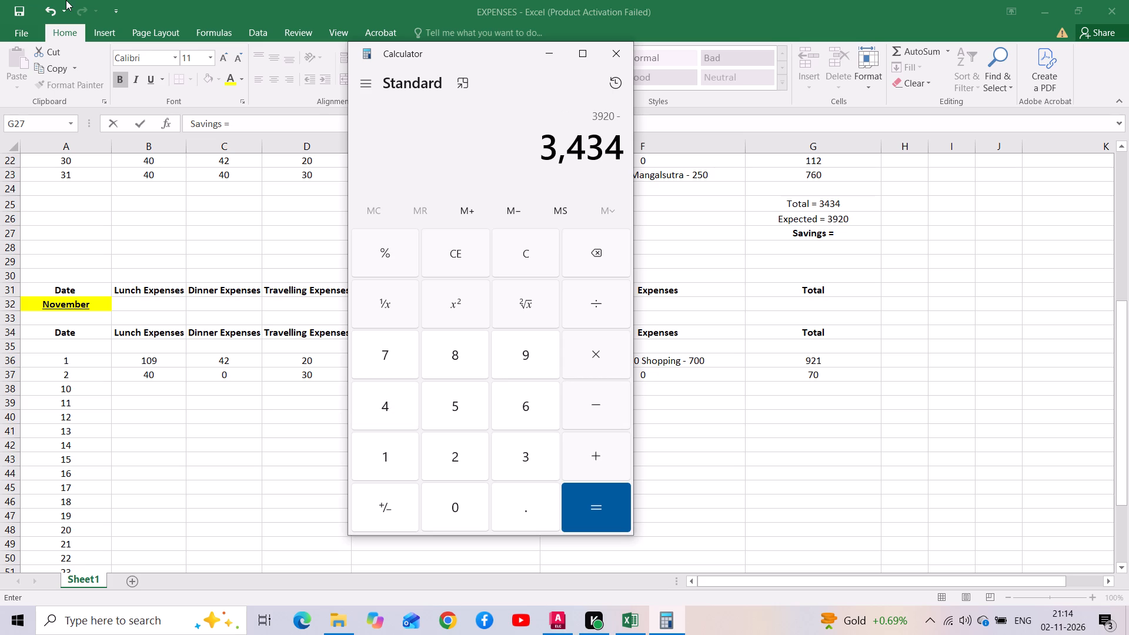
key("Return")
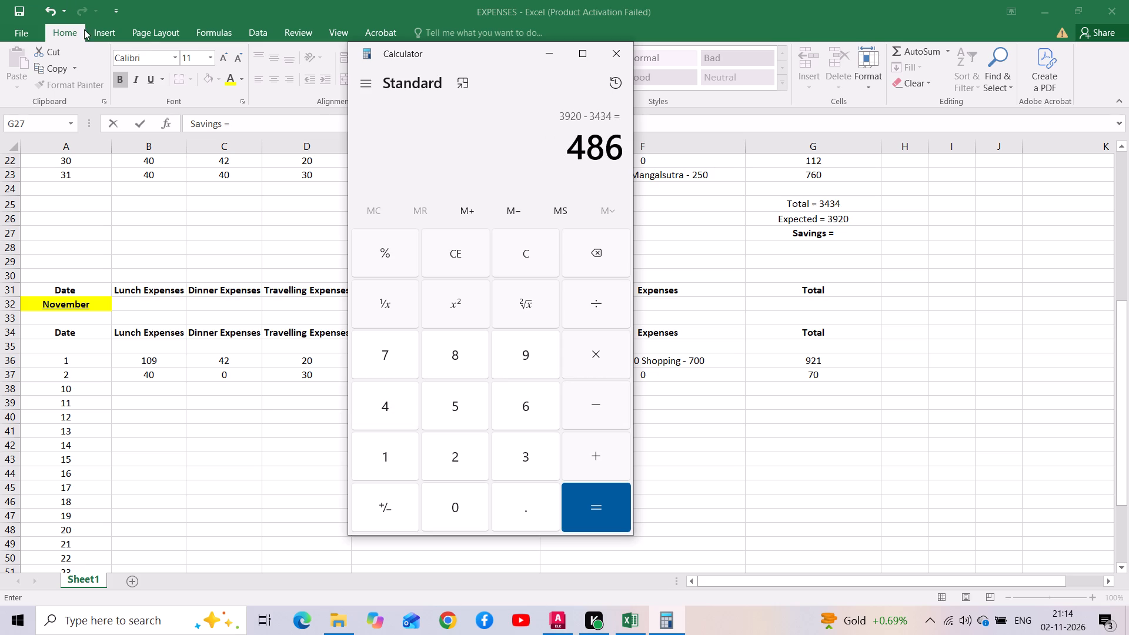
Close Calculator and complete the G27 entry as "Savings = 486".
left_click(601, 58)
left_click(848, 230)
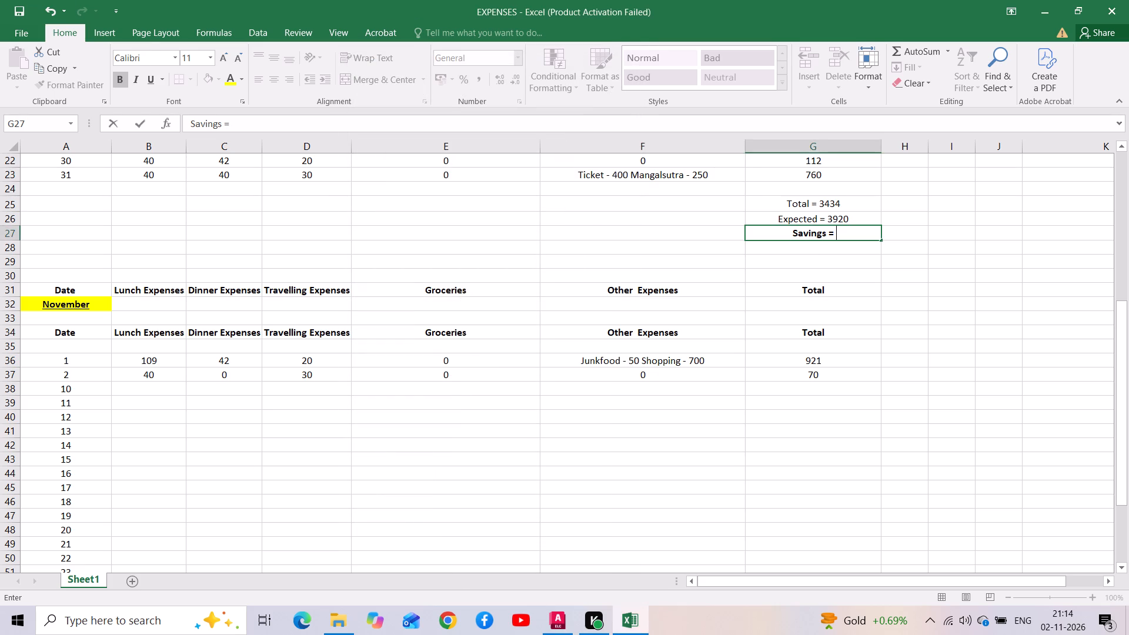
type("486")
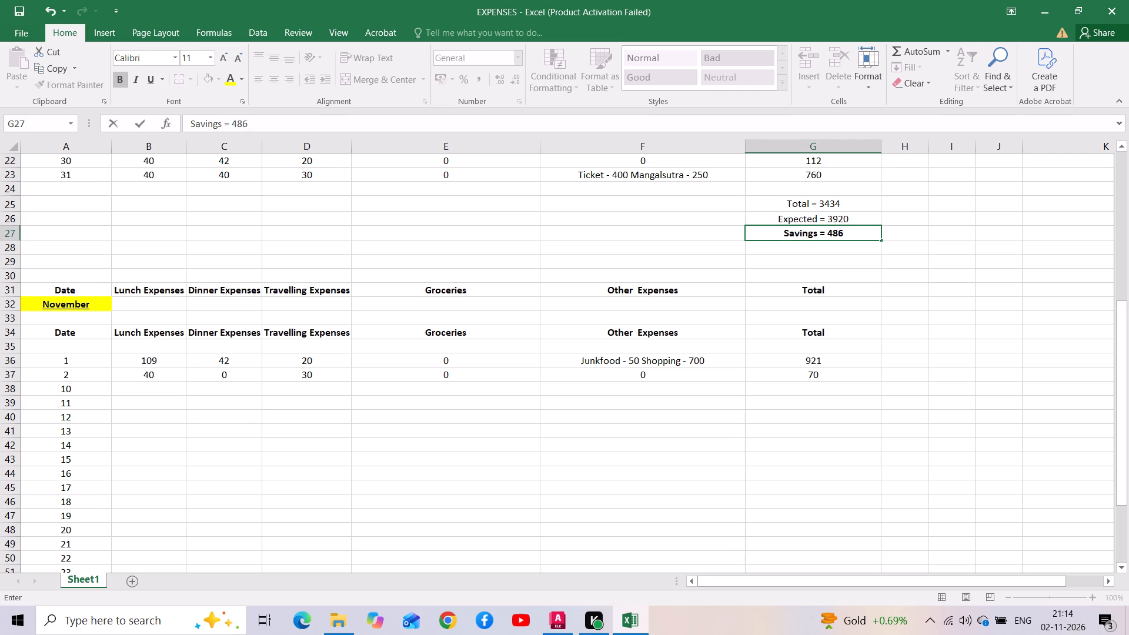
left_click(817, 225)
left_click(803, 206)
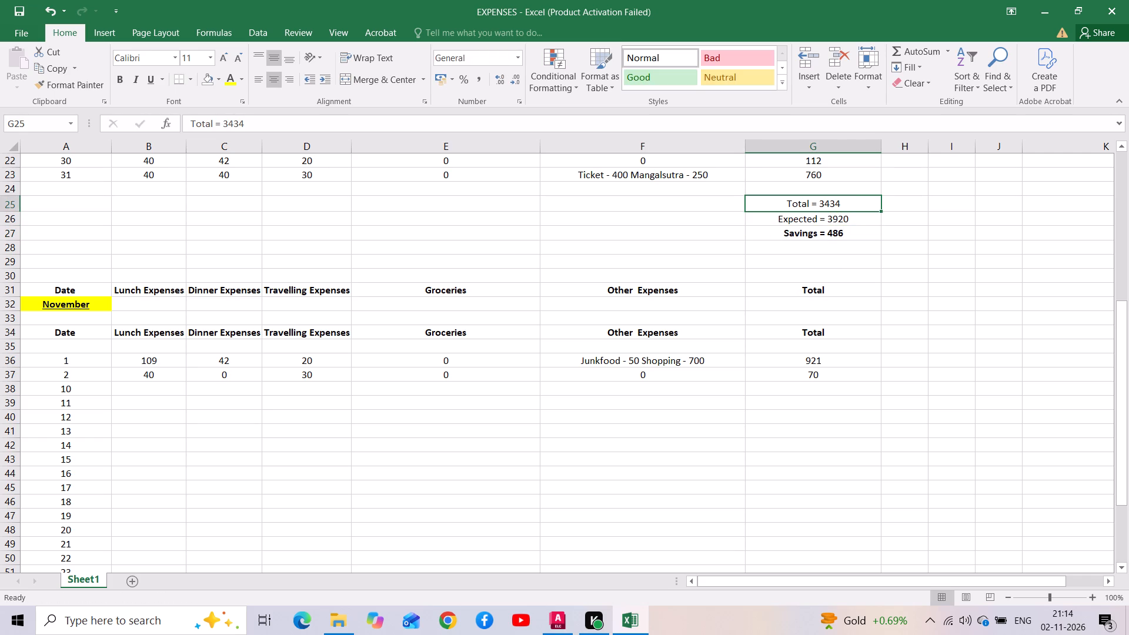
Remove bold from the value 486 in G27, keeping the "Savings =" label bold.
left_click(844, 233)
double_click(844, 233)
left_click(844, 233)
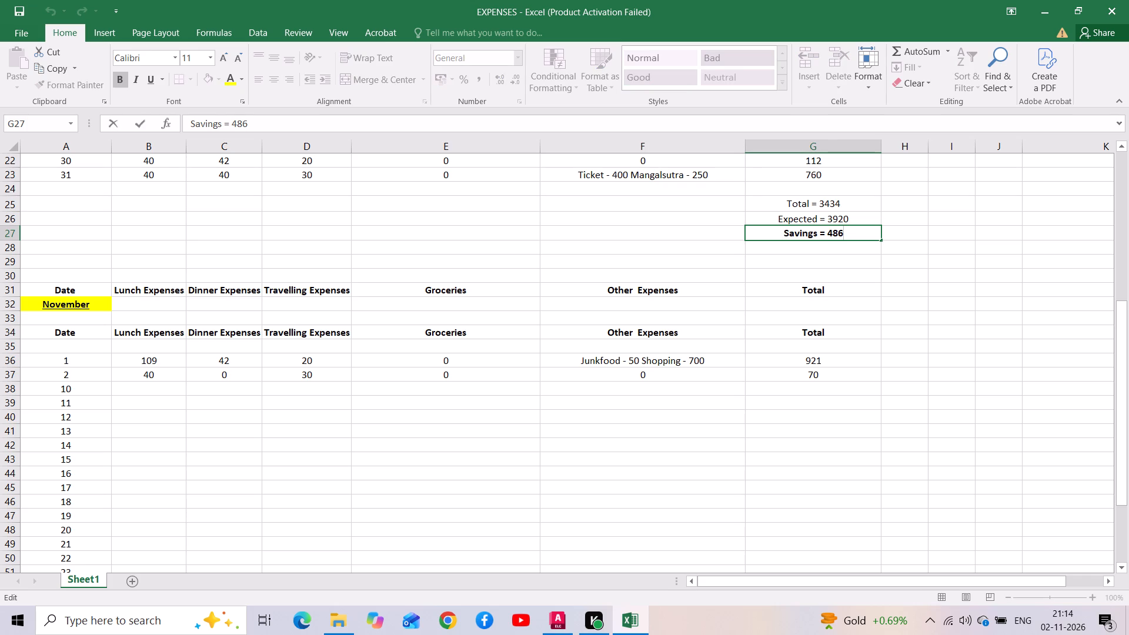
left_click_drag(844, 233, 821, 231)
left_click_drag(821, 231, 827, 232)
left_click(831, 212)
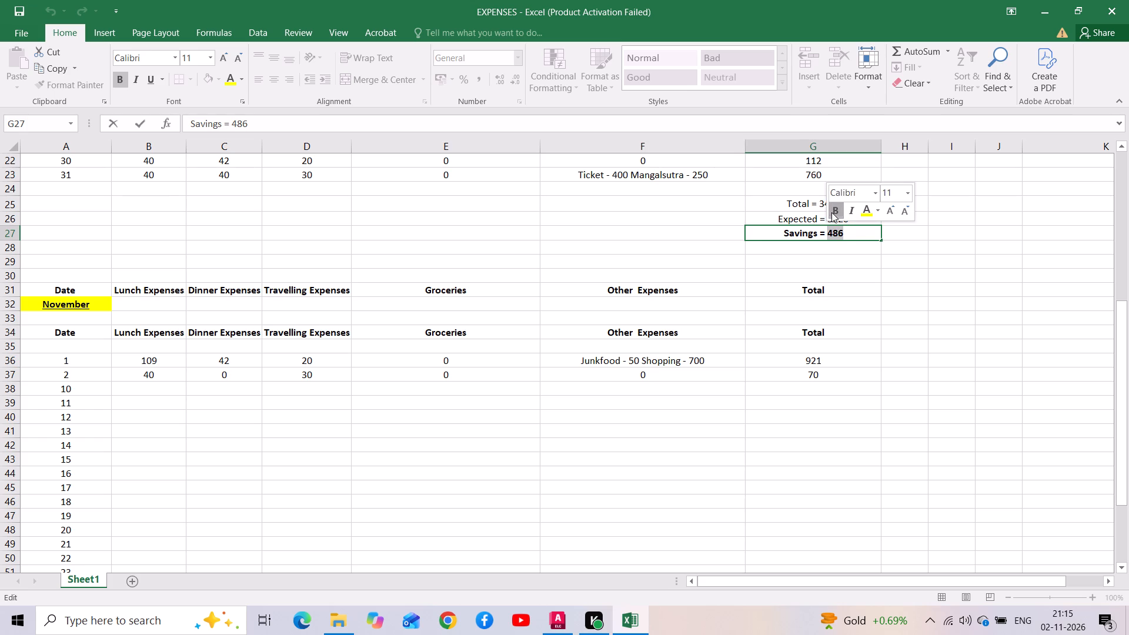
Make only the word "Expected" bold in G26.
left_click(822, 218)
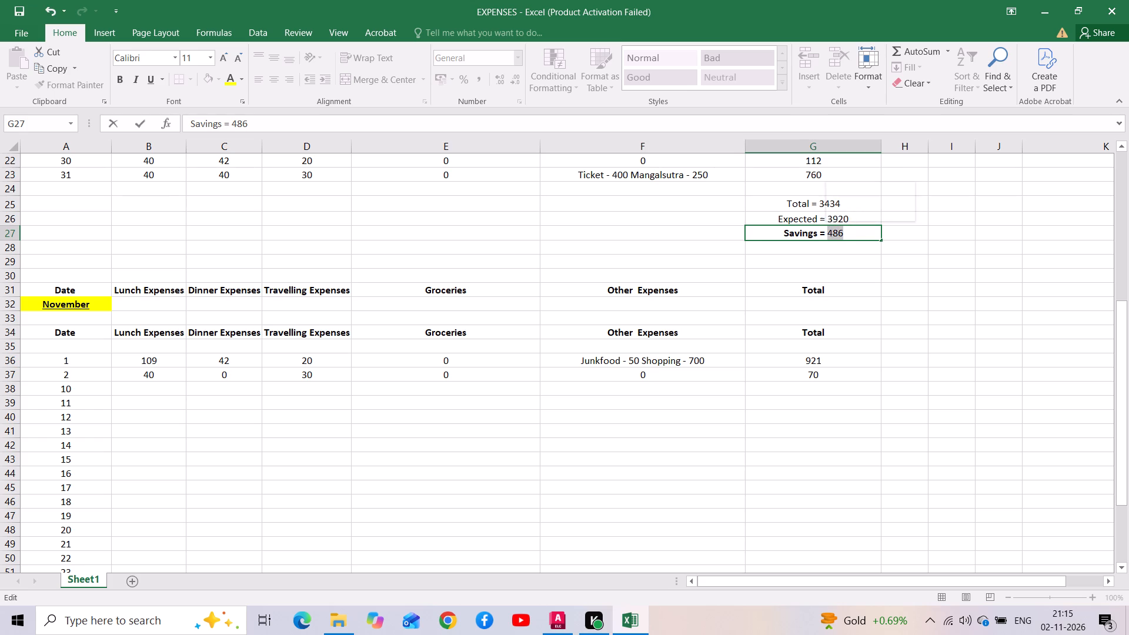
double_click(818, 221)
left_click_drag(816, 219, 770, 223)
left_click(779, 205)
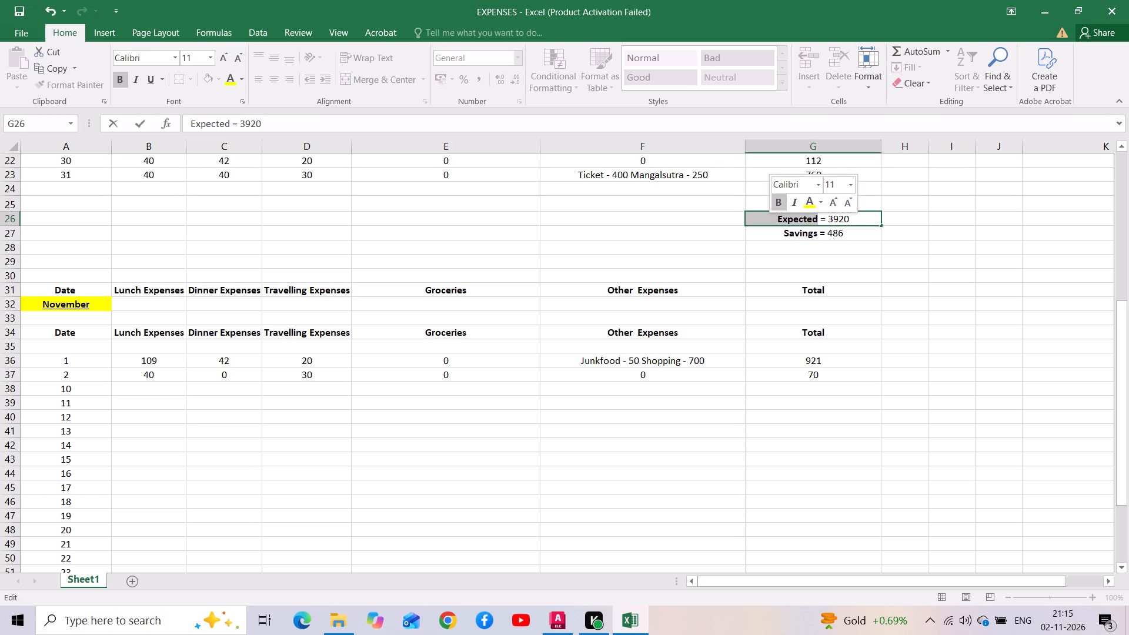
left_click(860, 250)
Make only the word "Total" bold in G25.
left_click(801, 203)
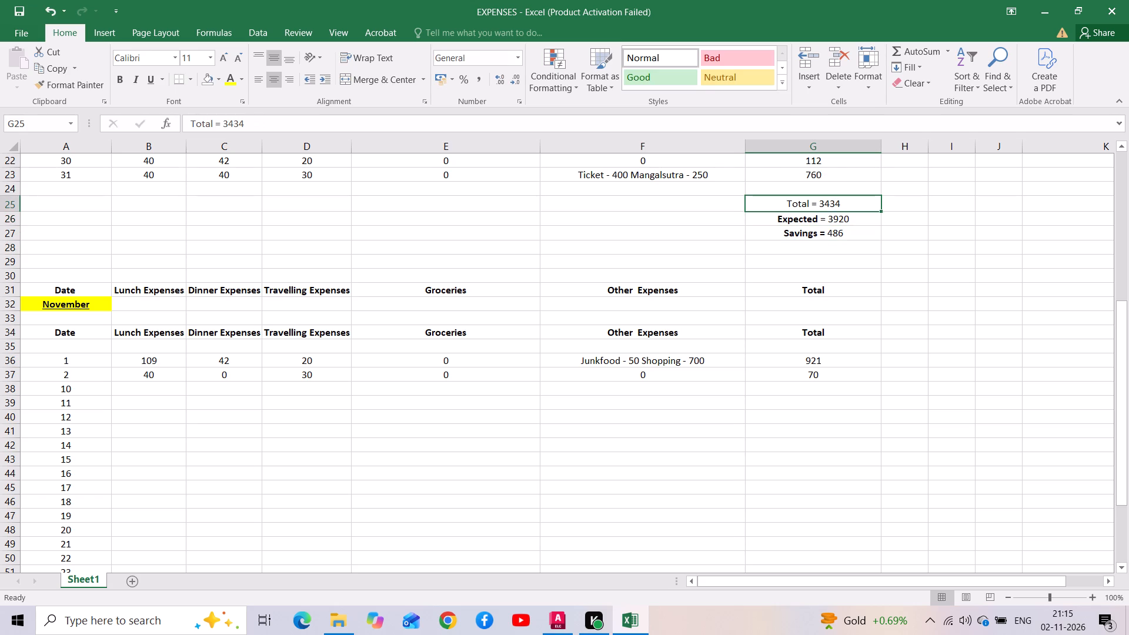
double_click(813, 203)
left_click_drag(813, 203, 747, 218)
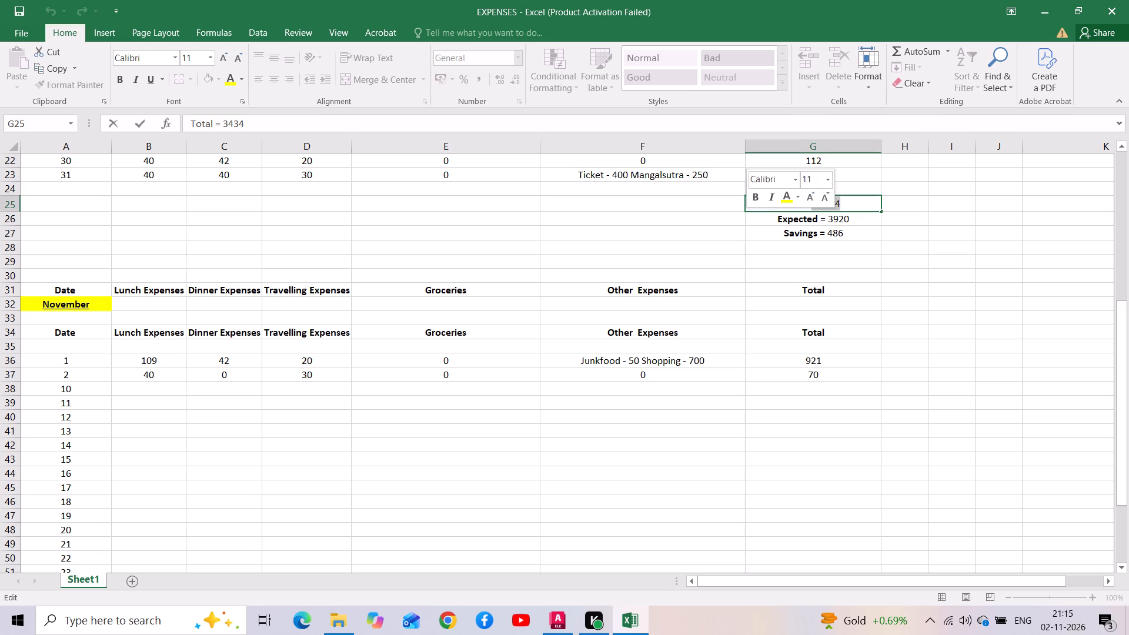
left_click(810, 216)
left_click(810, 210)
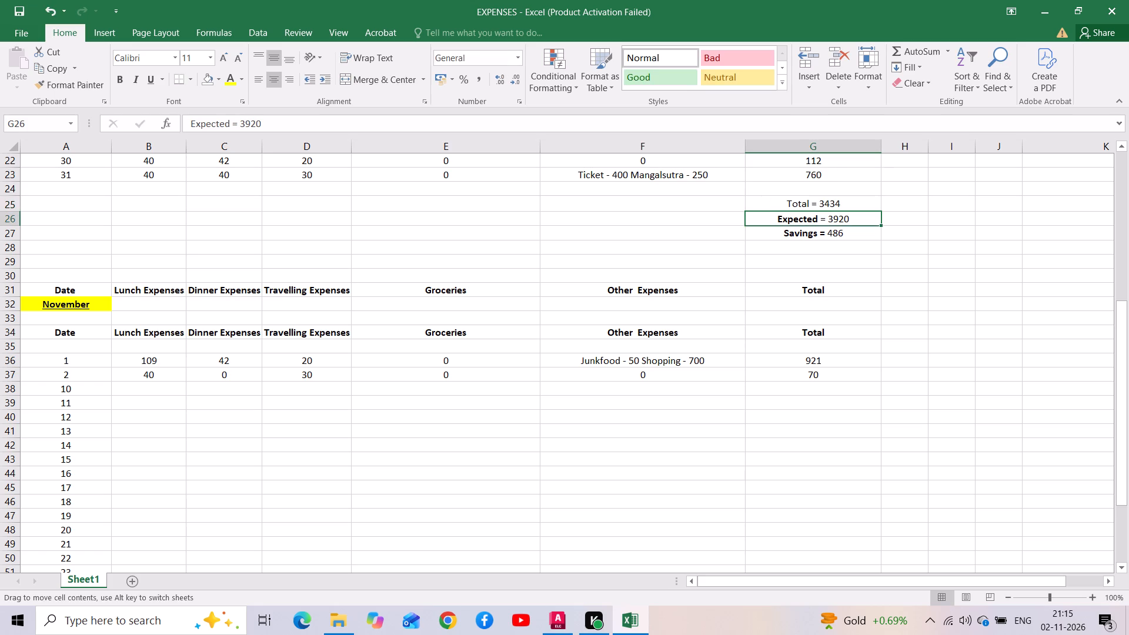
left_click(810, 203)
double_click(809, 203)
left_click_drag(809, 205, 791, 200)
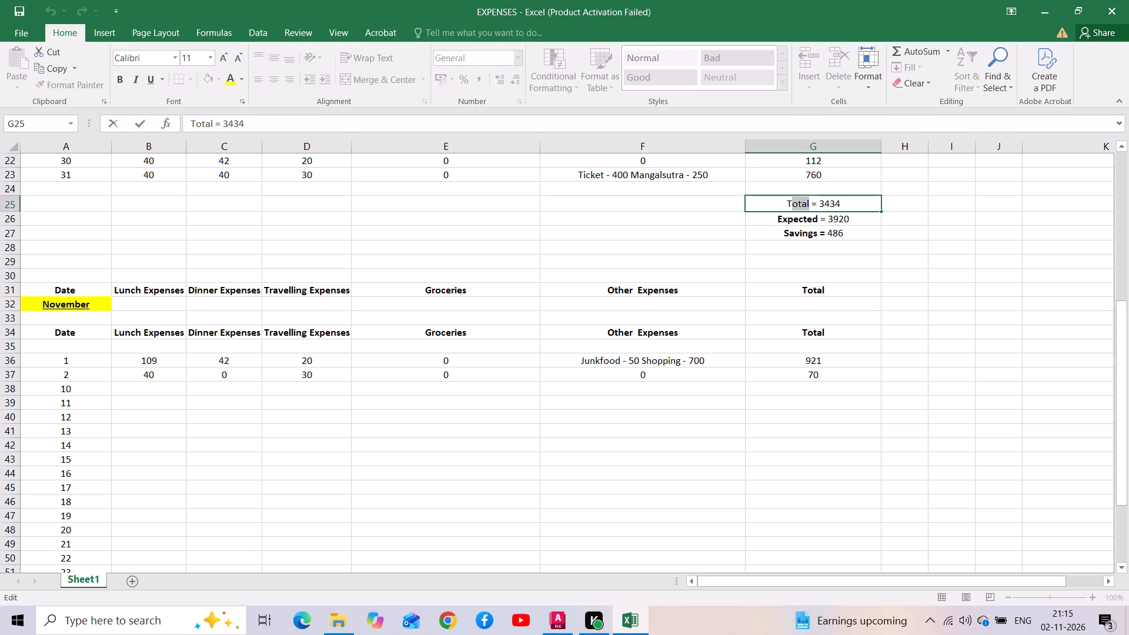
left_click_drag(791, 200, 786, 199)
left_click(796, 179)
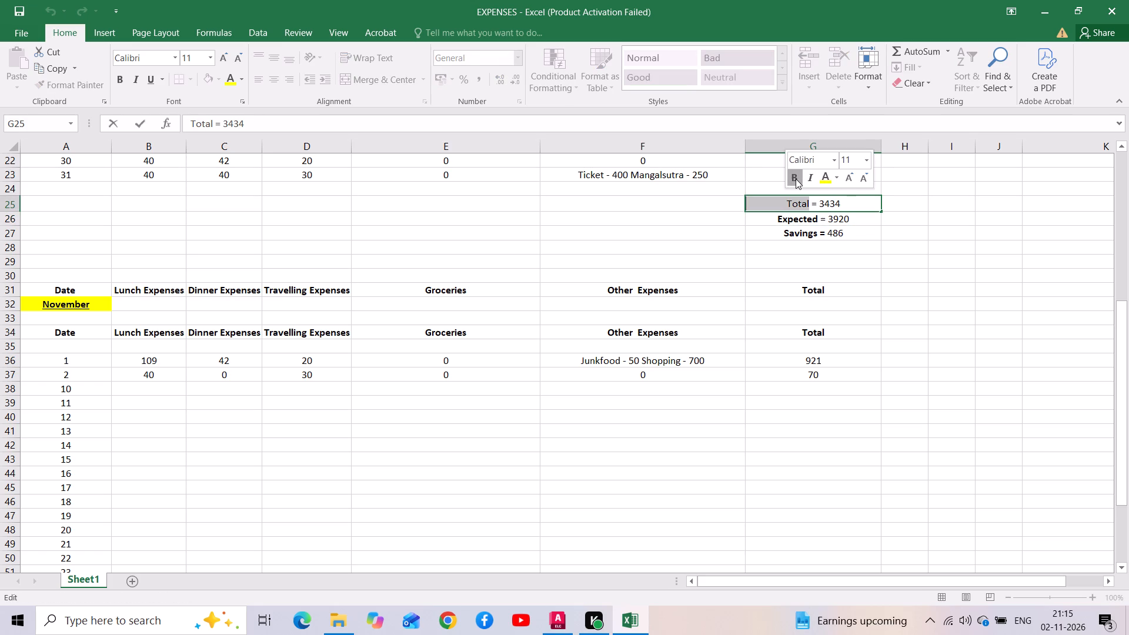
Format October's summary cells G25:G27 with red text and the standard orange fill.
left_click(825, 222, "shift")
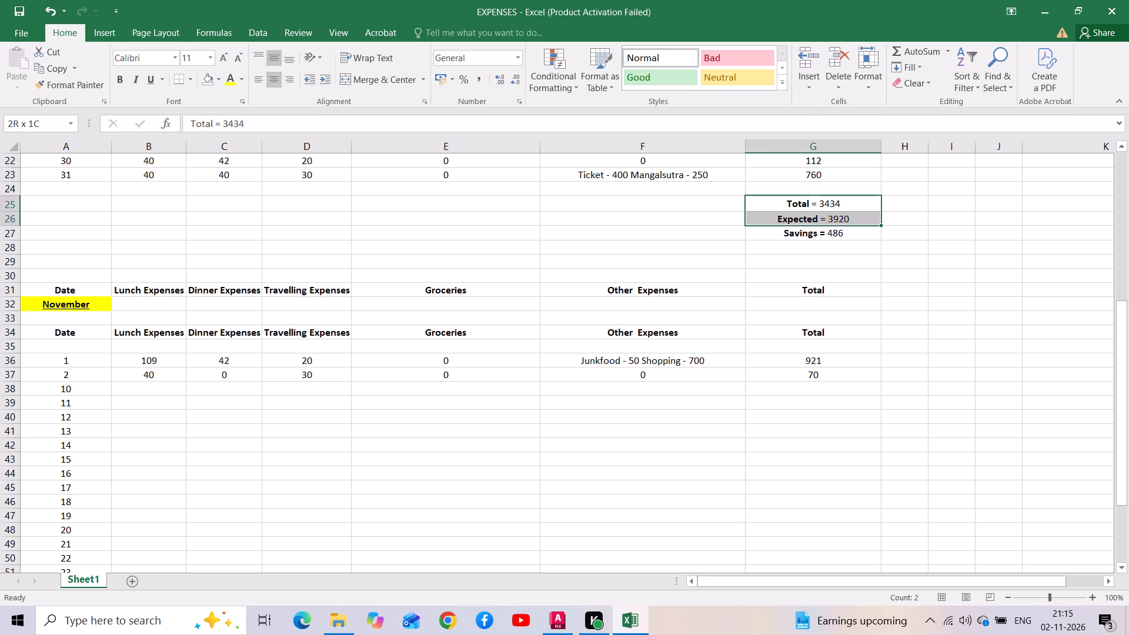
left_click(825, 236, "shift")
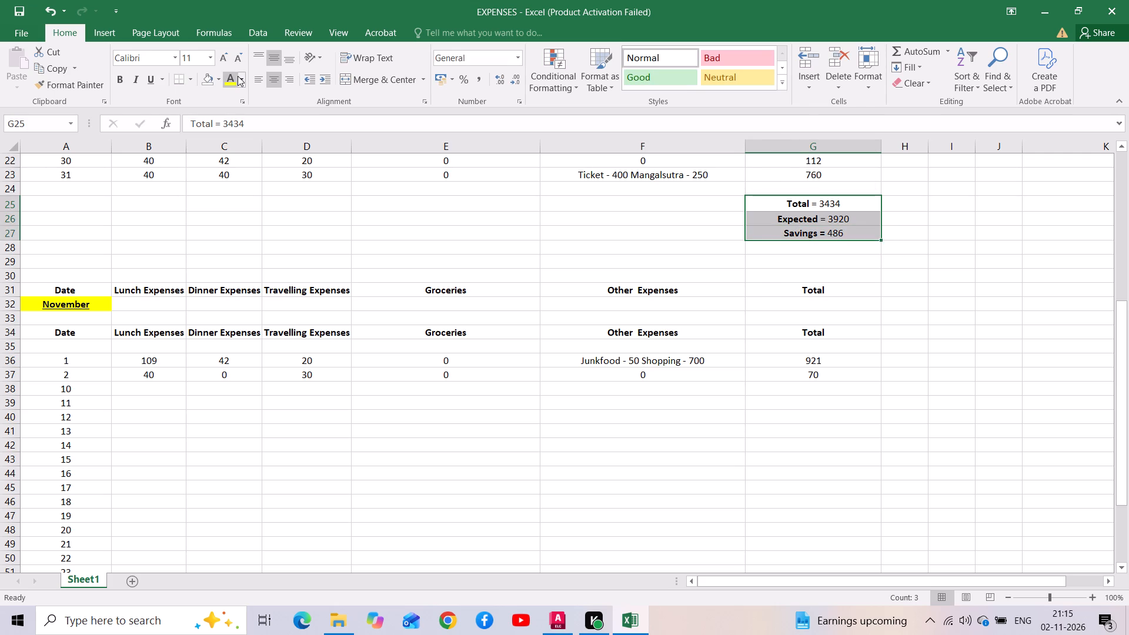
left_click(230, 79)
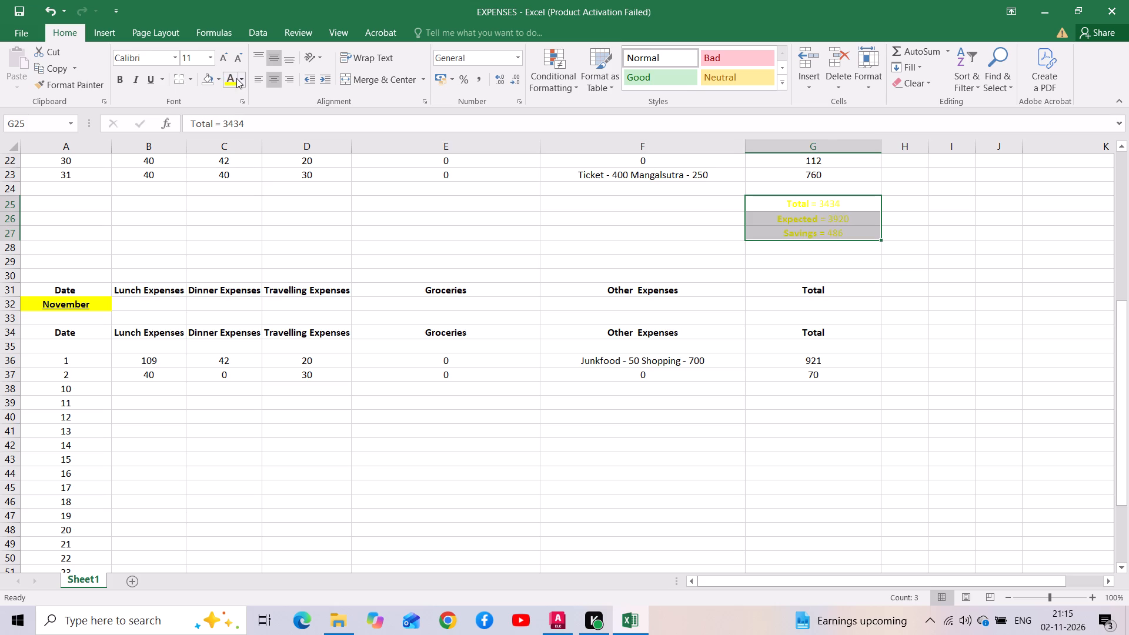
left_click(245, 78)
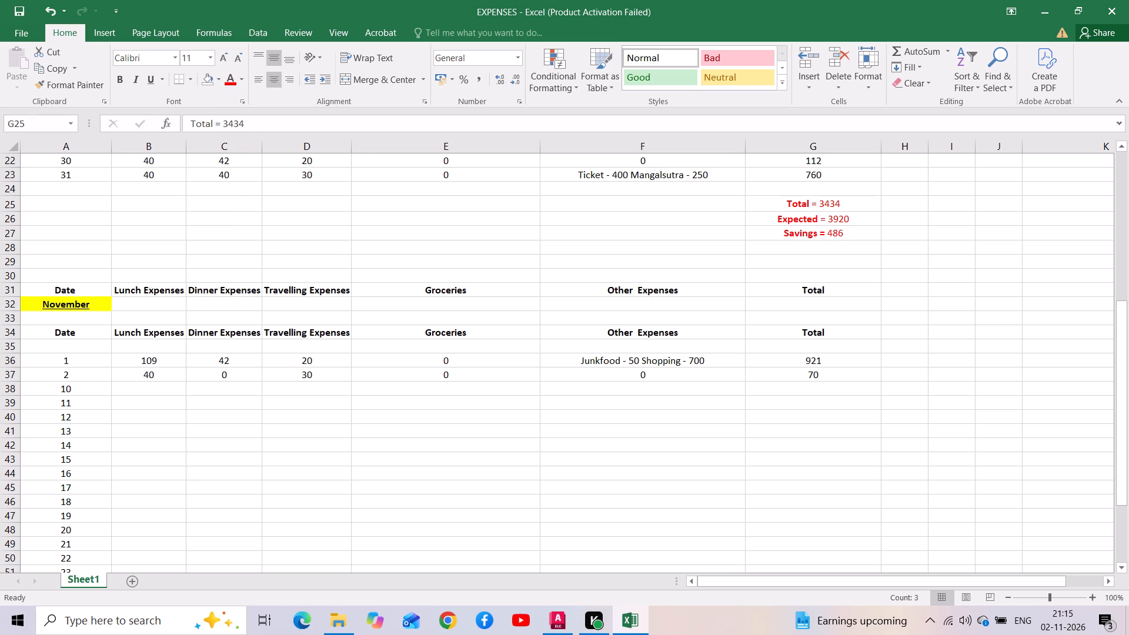
left_click(216, 80)
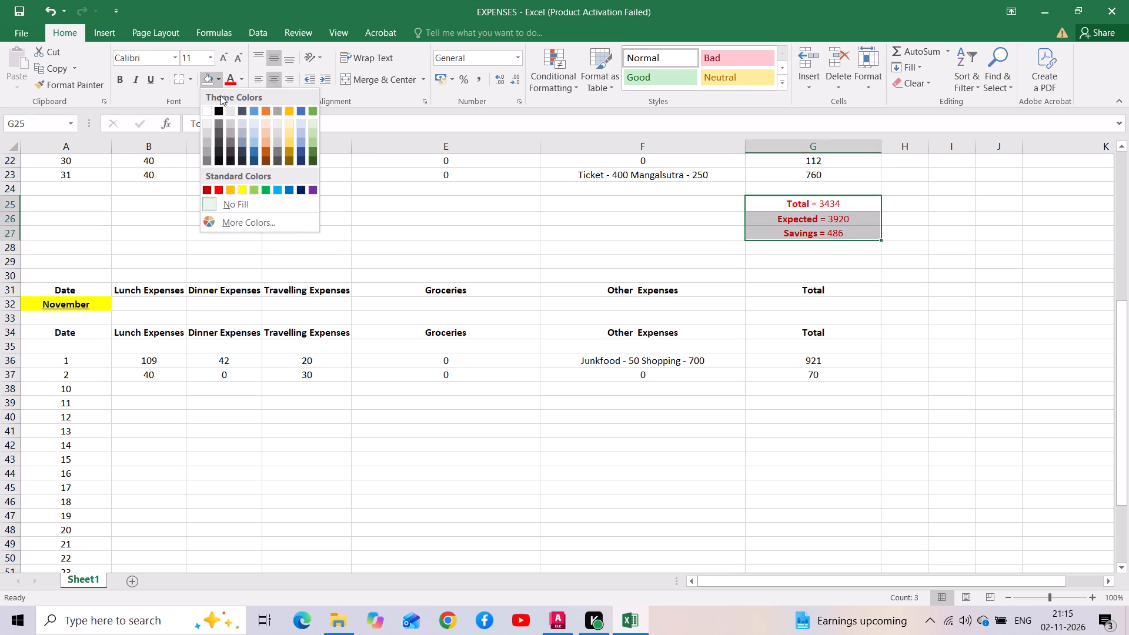
left_click(232, 187)
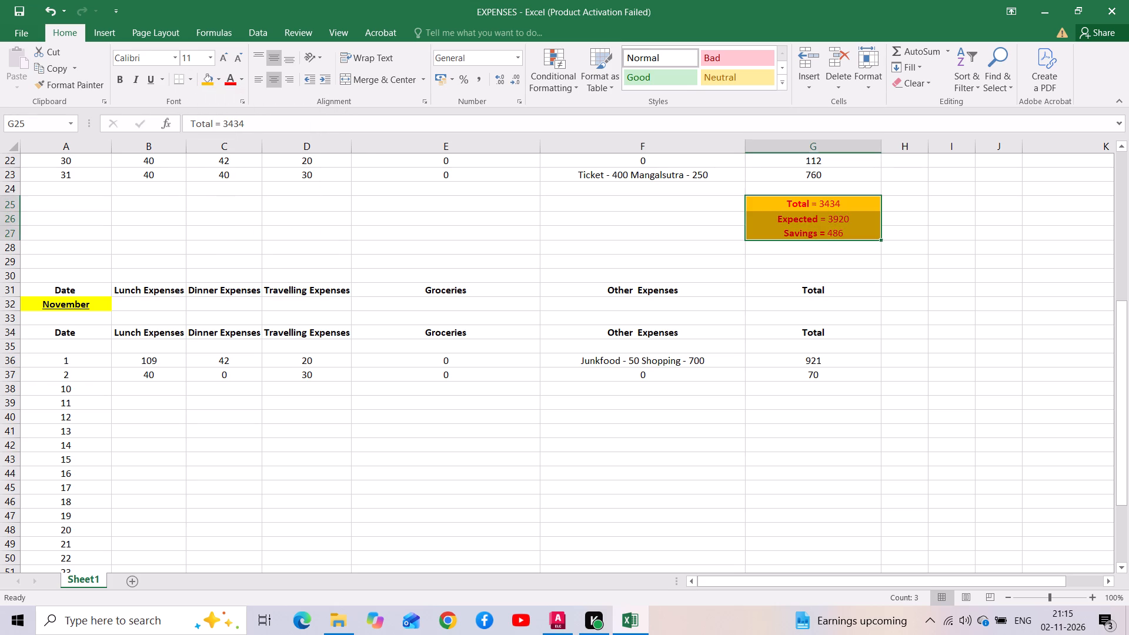
left_click(678, 224)
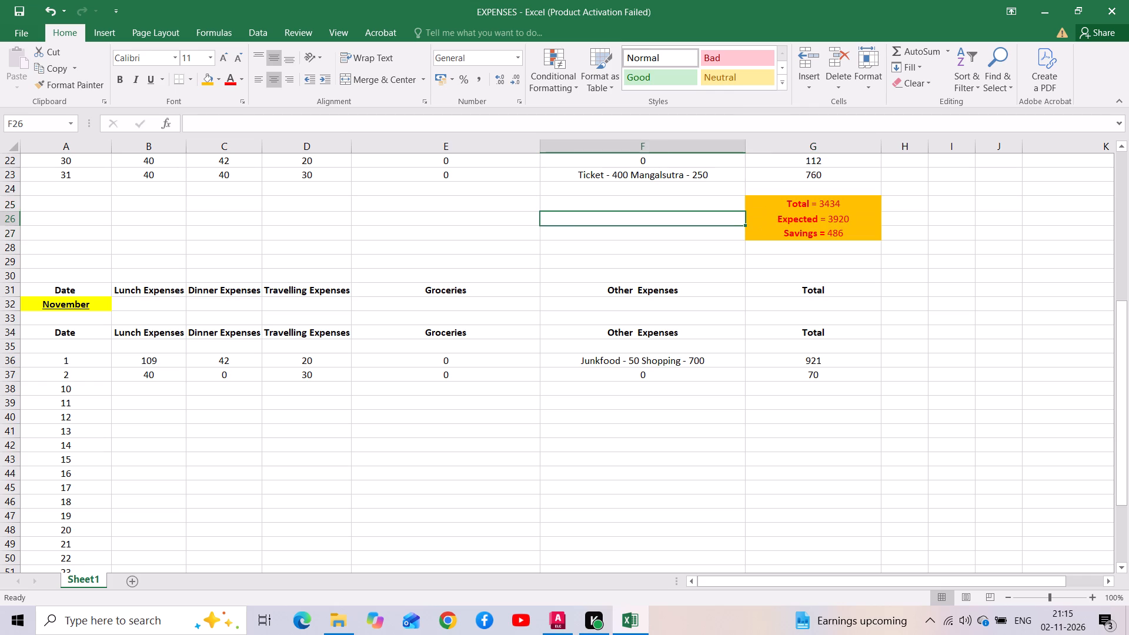
Apply All Borders to October's summary cells G25:G27.
left_click(786, 200)
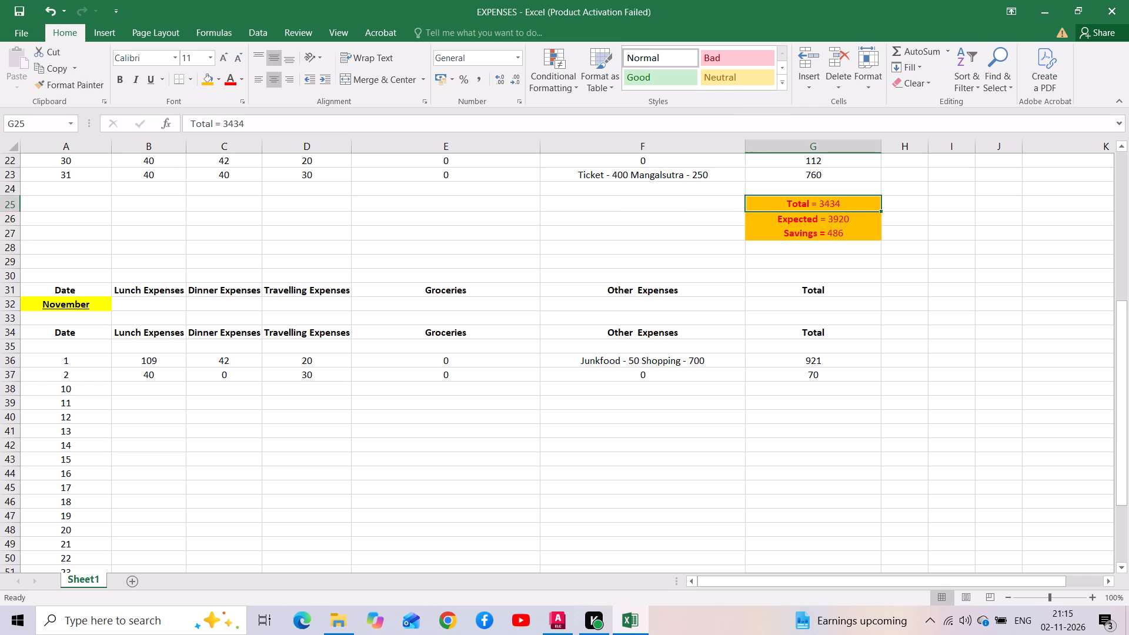
left_click(809, 219, "shift")
left_click(808, 236, "shift")
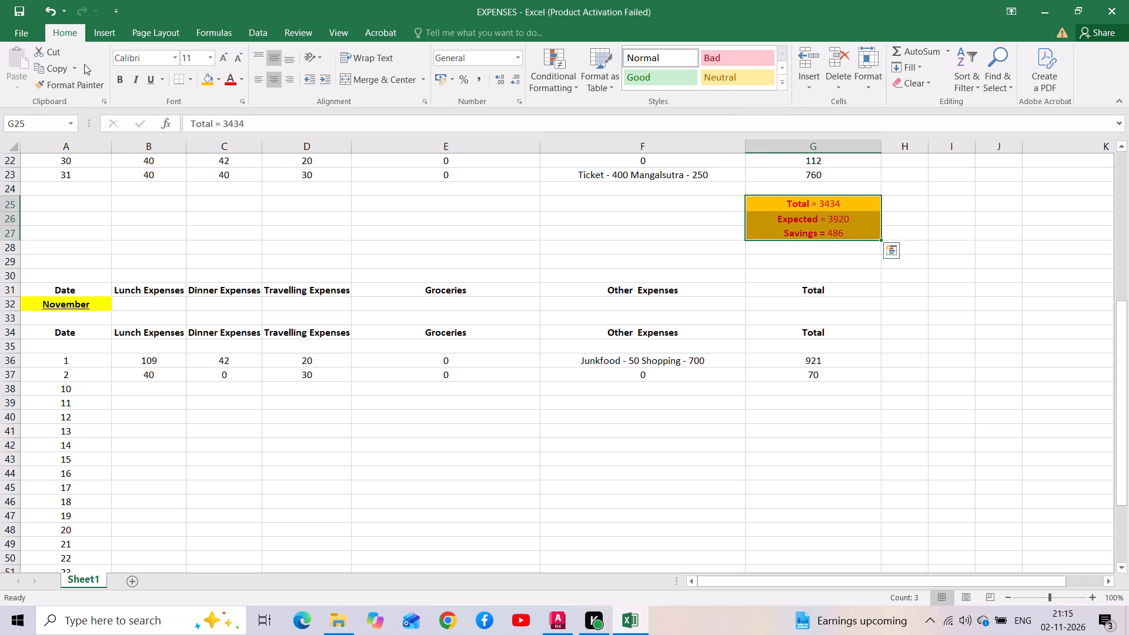
left_click(192, 81)
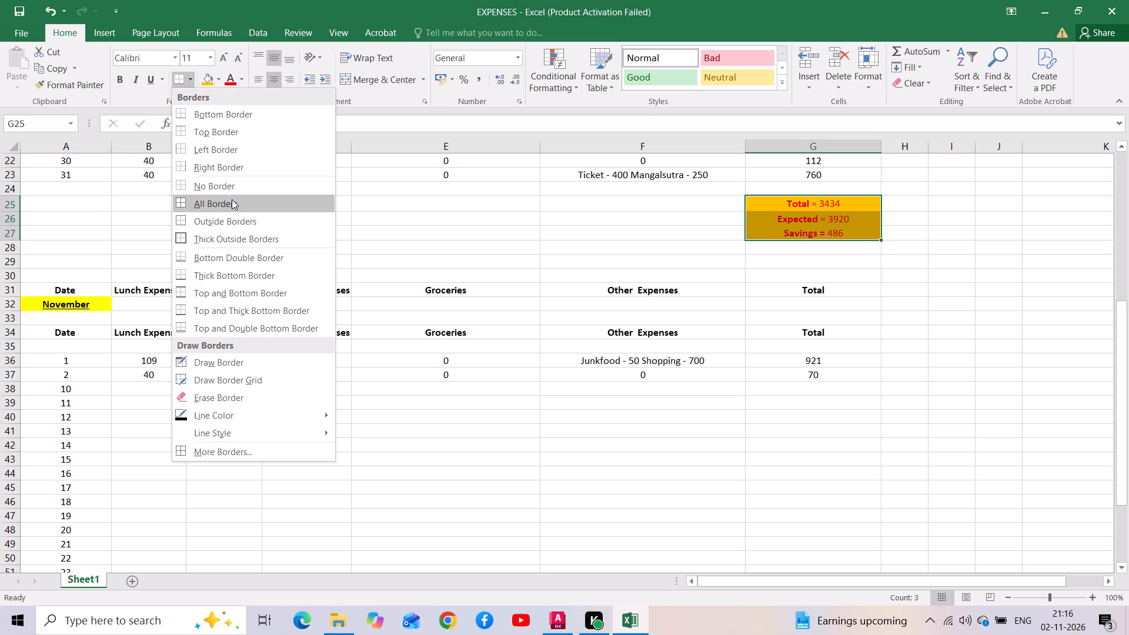
left_click(232, 199)
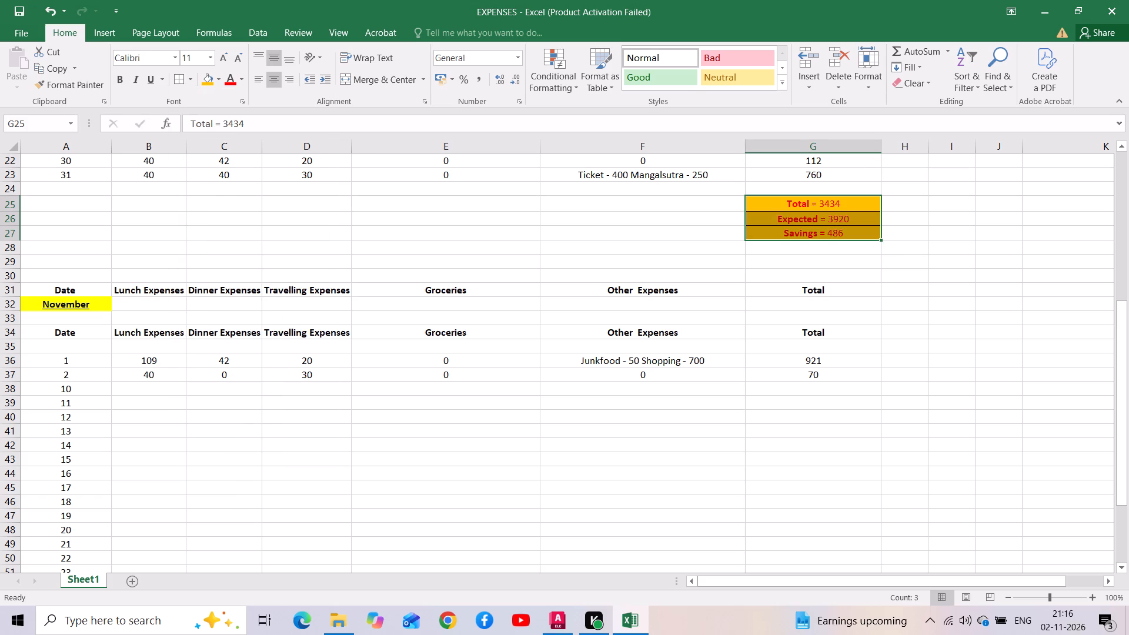
left_click(413, 250)
Apply All Borders to the whole range A1:H60, covering the October and November sections.
scroll(441, 335, "down", 1)
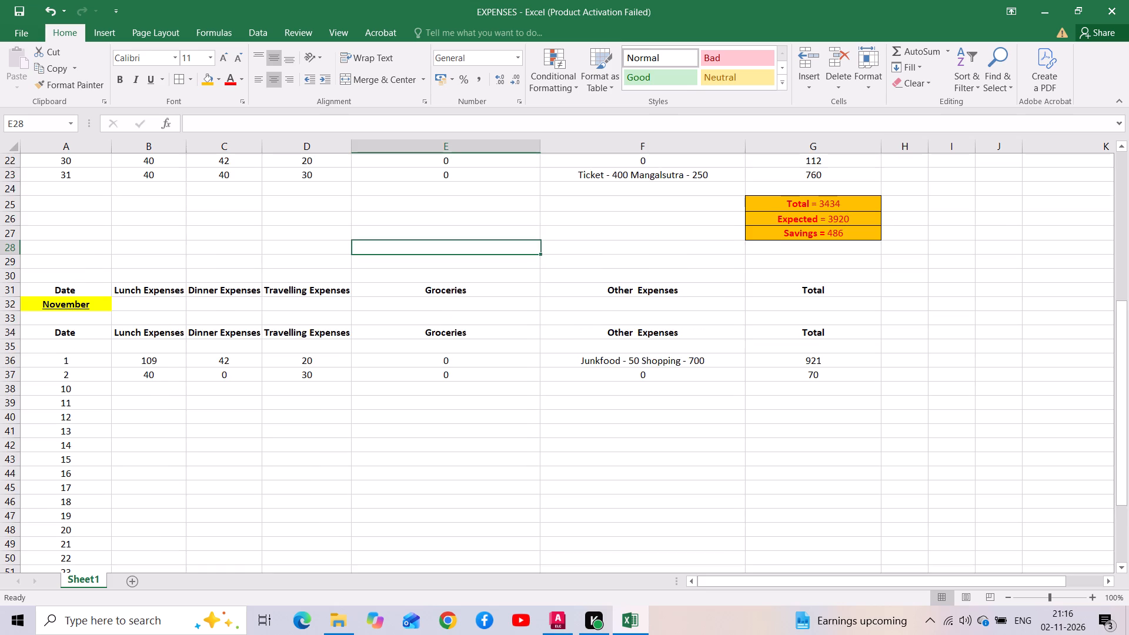
scroll(438, 332, "up", 18)
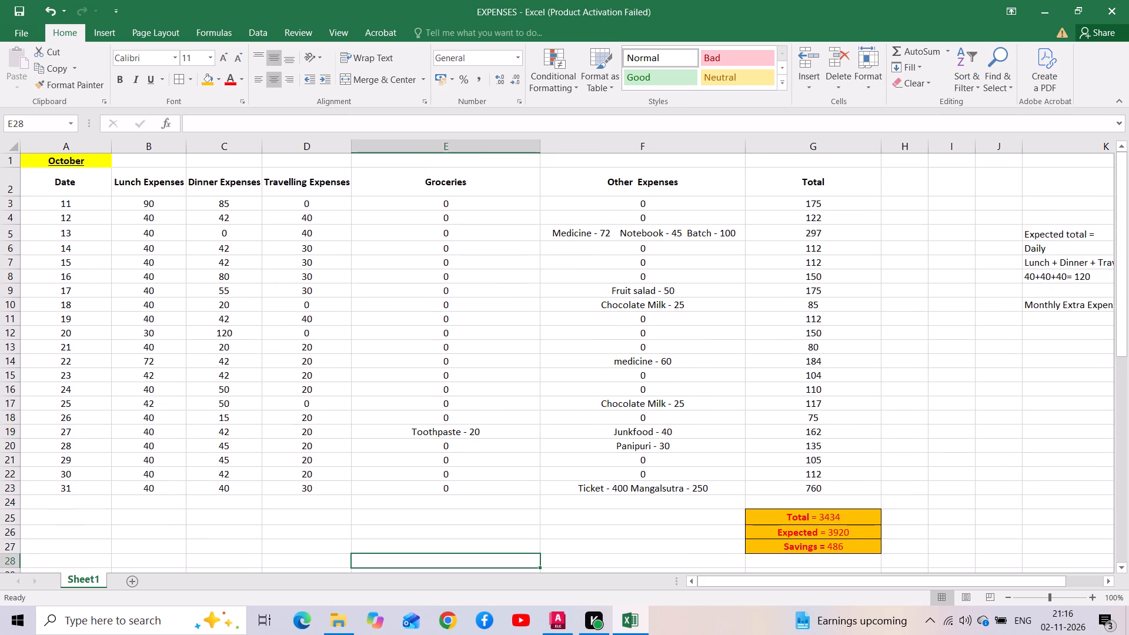
left_click(23, 162)
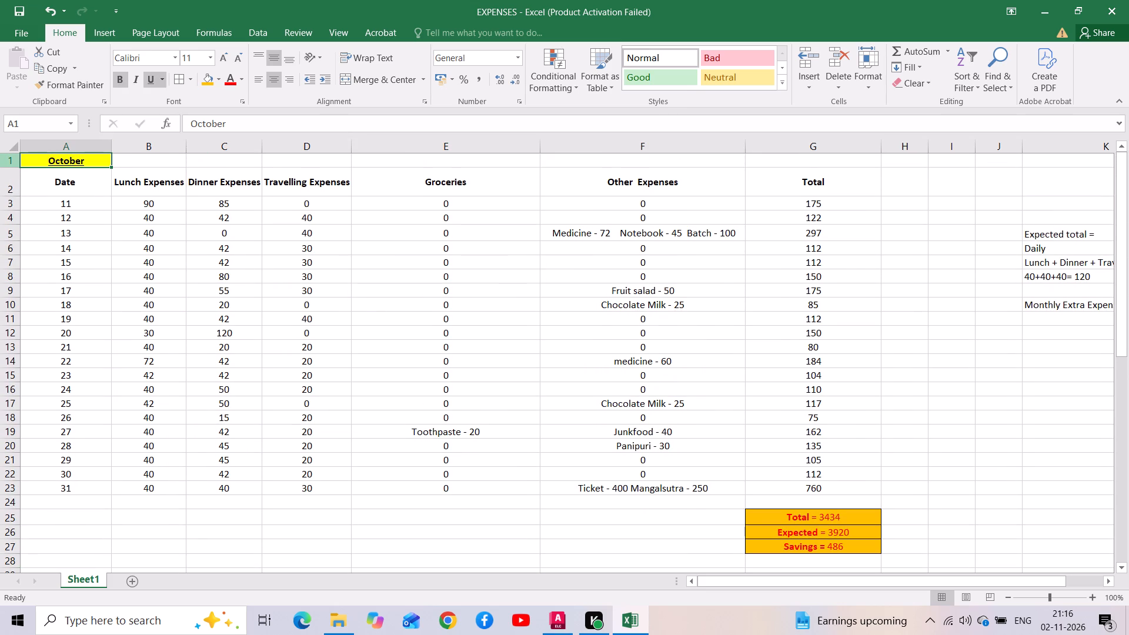
left_click(31, 164)
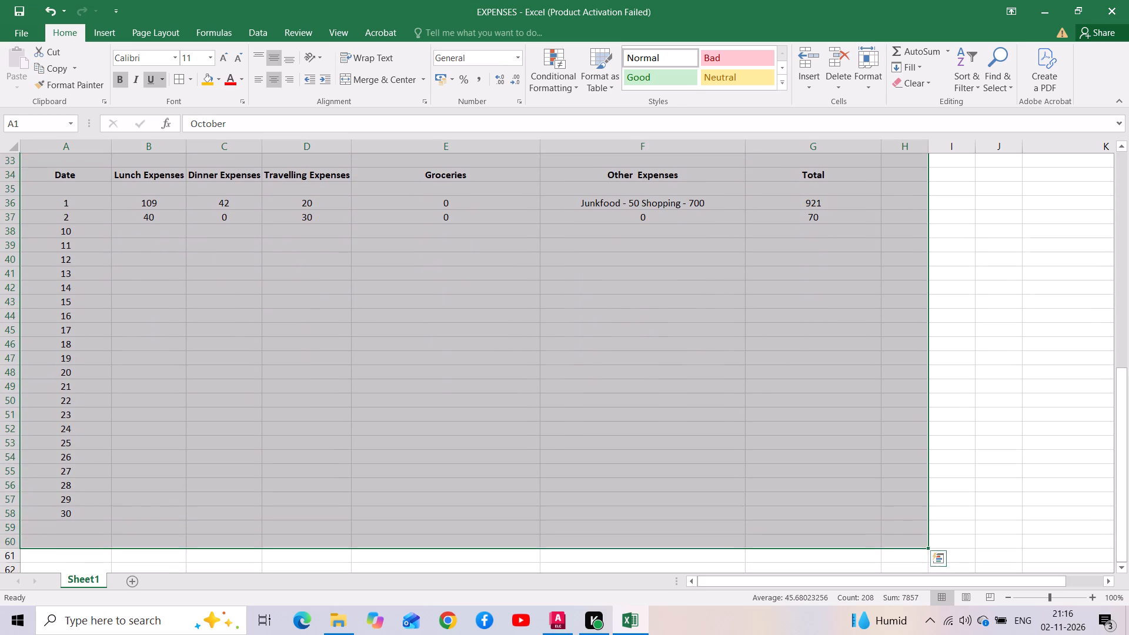
left_click(186, 79)
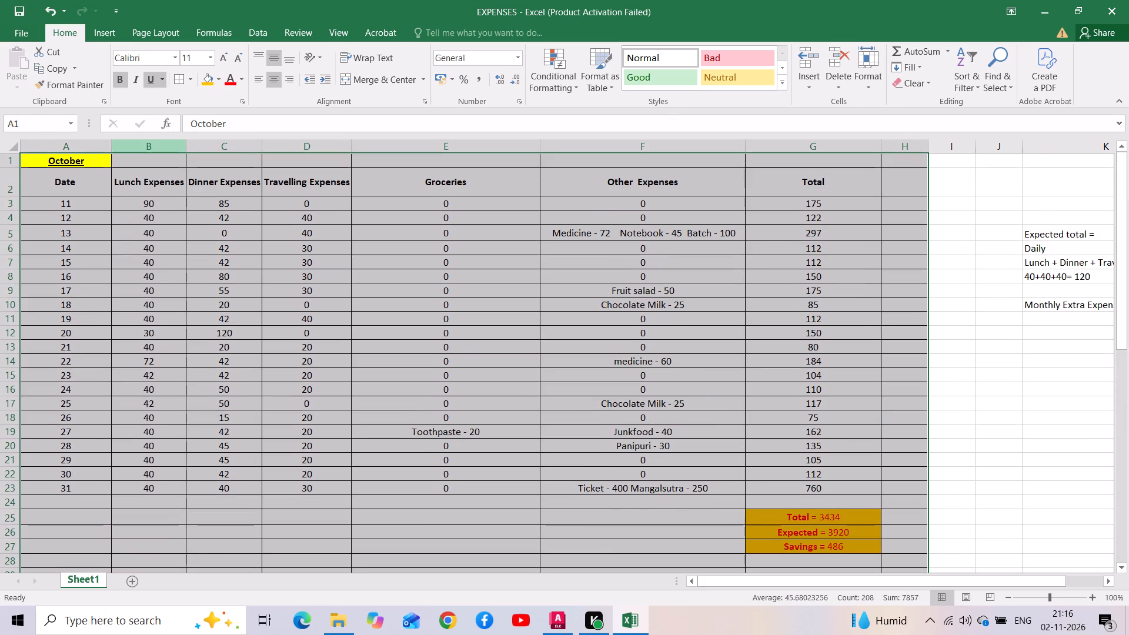
left_click(314, 289)
Refill November's dates from the 2 in A37 as a consecutive series ending at 30 in A65.
scroll(307, 344, "down", 1)
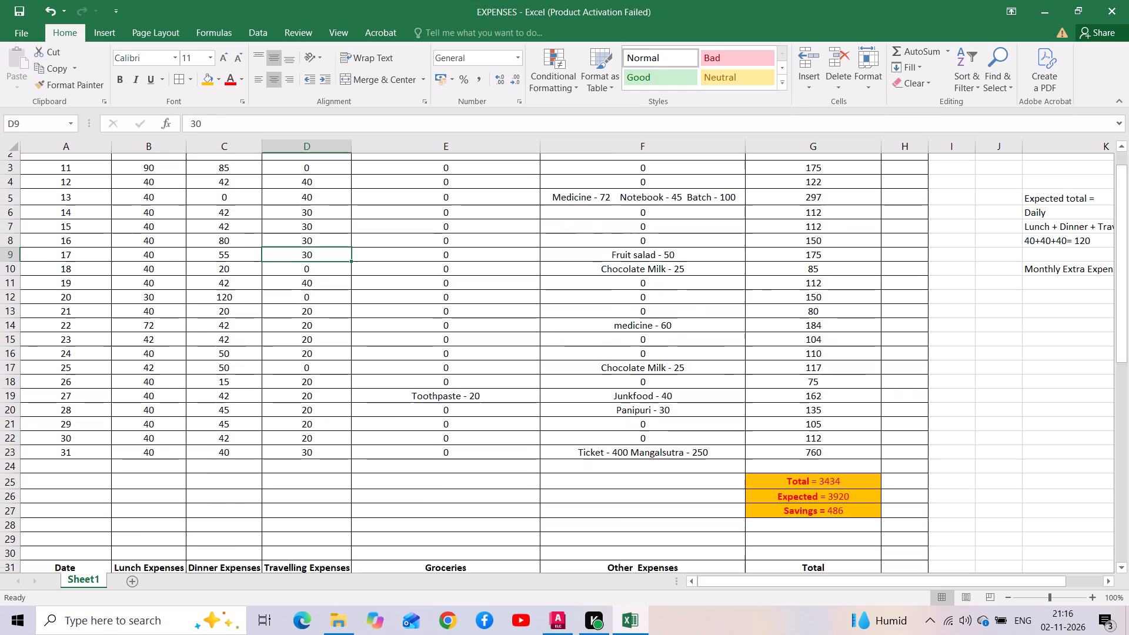
scroll(307, 344, "down", 10)
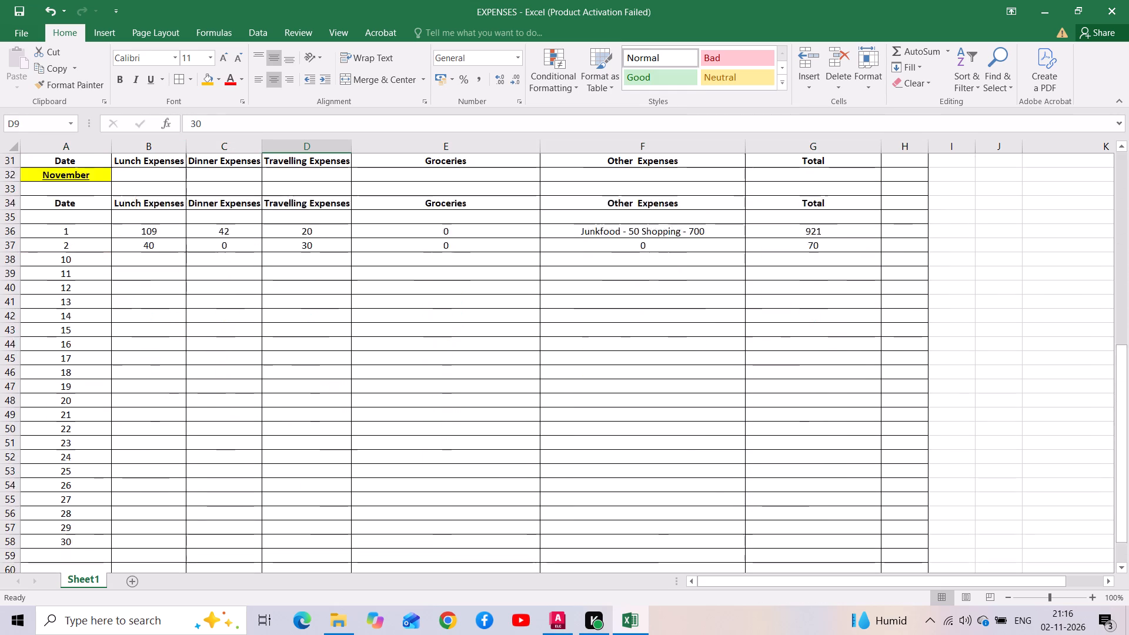
left_click(64, 201)
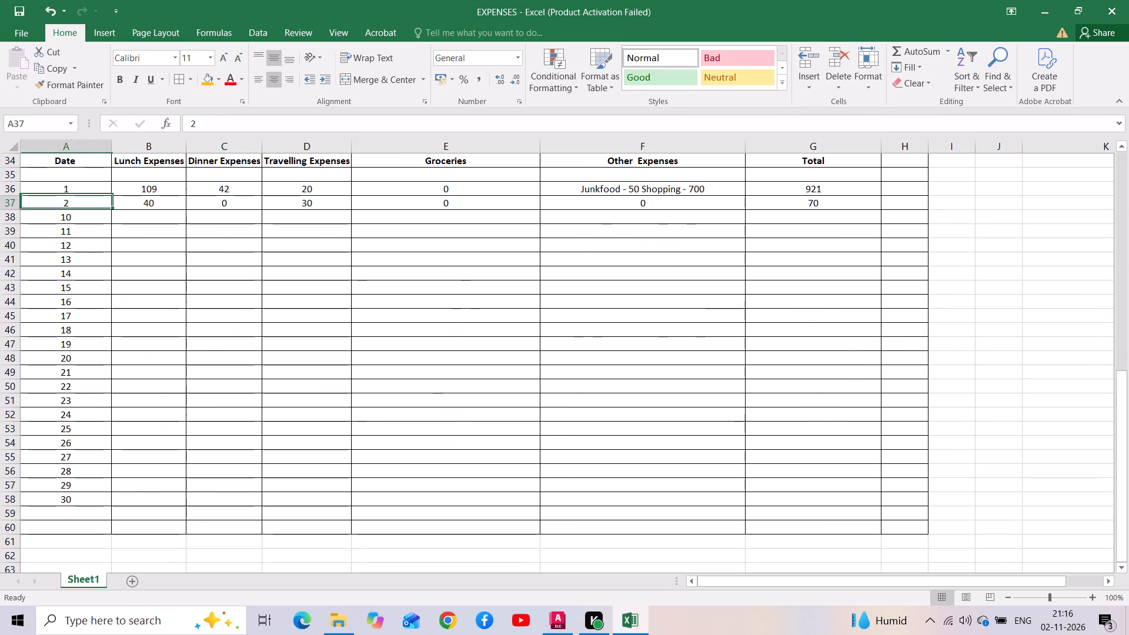
left_click_drag(110, 209, 126, 567)
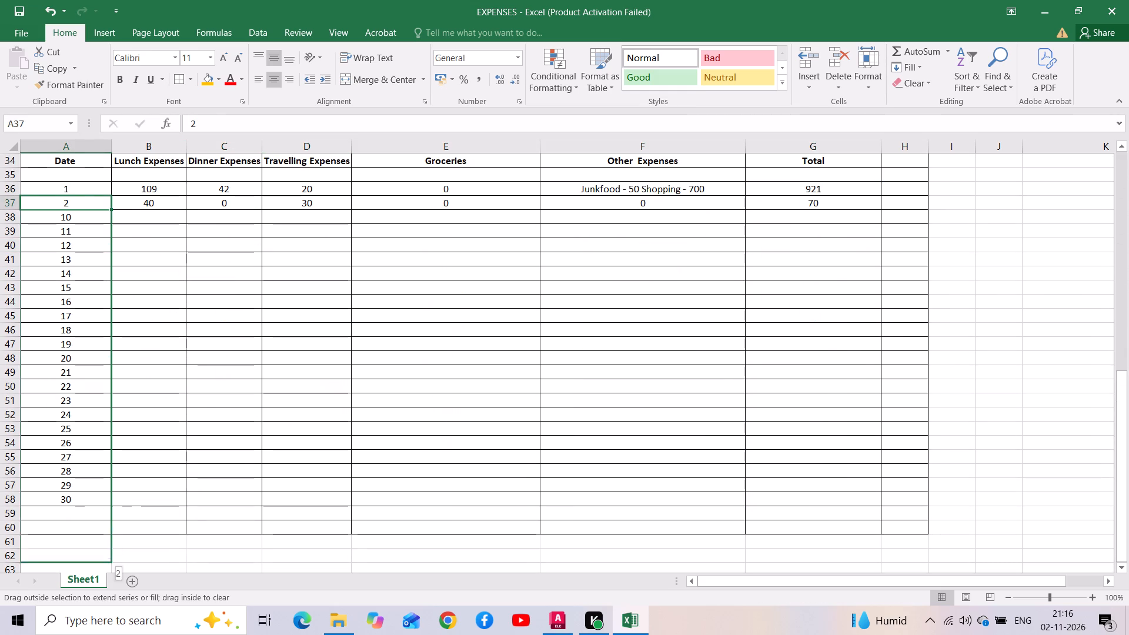
left_click_drag(126, 567, 126, 597)
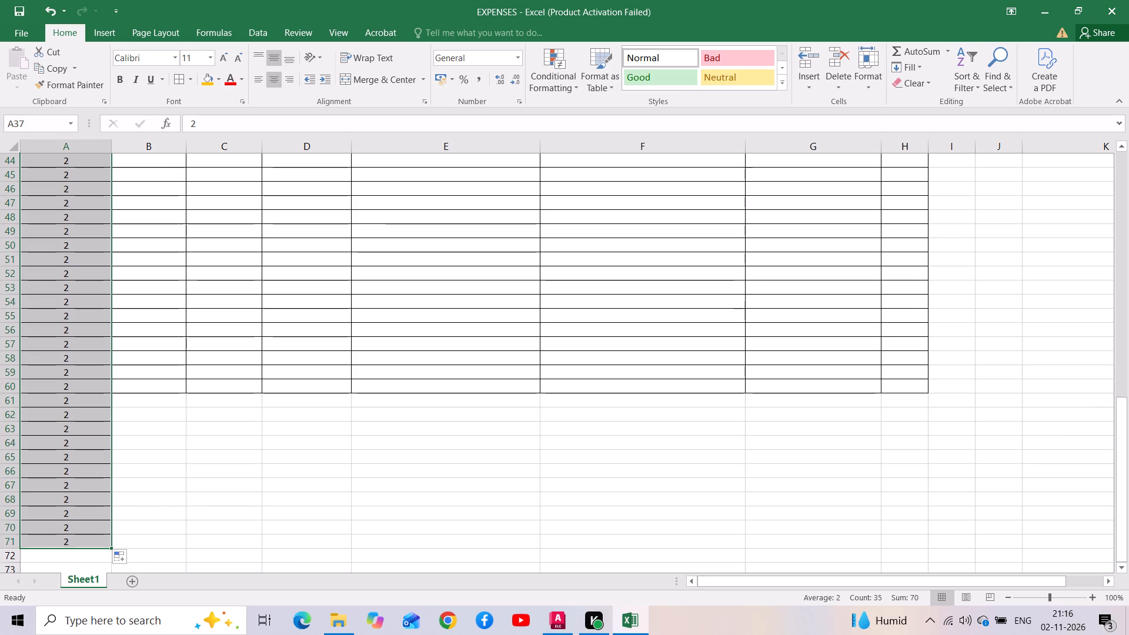
left_click(123, 559)
left_click(156, 497)
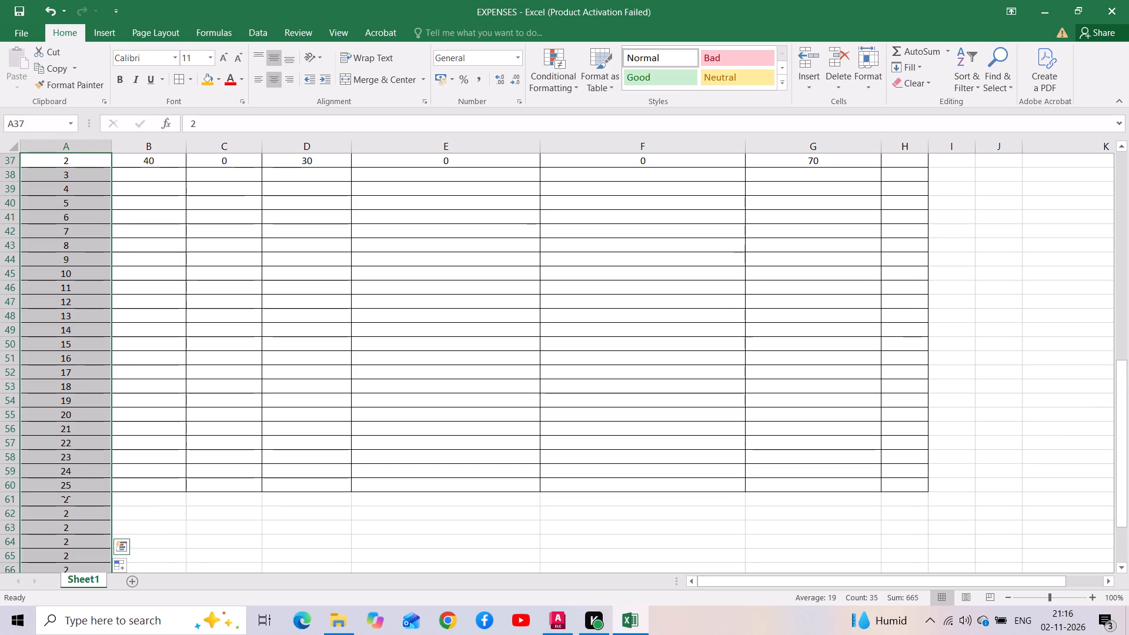
scroll(156, 497, "down", 4)
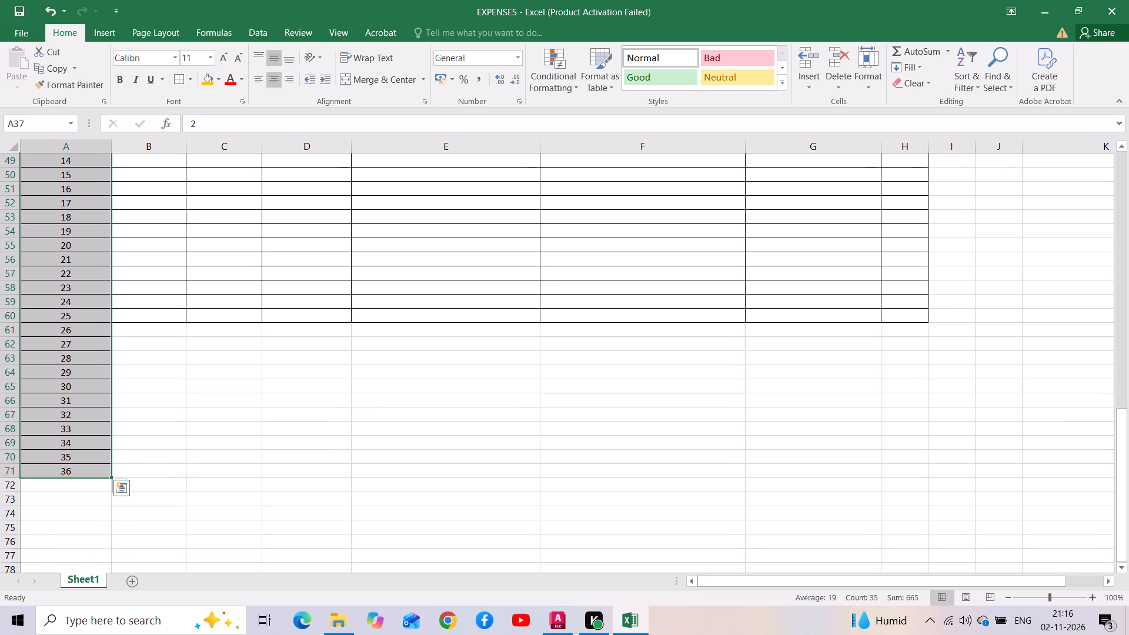
left_click_drag(108, 476, 112, 391)
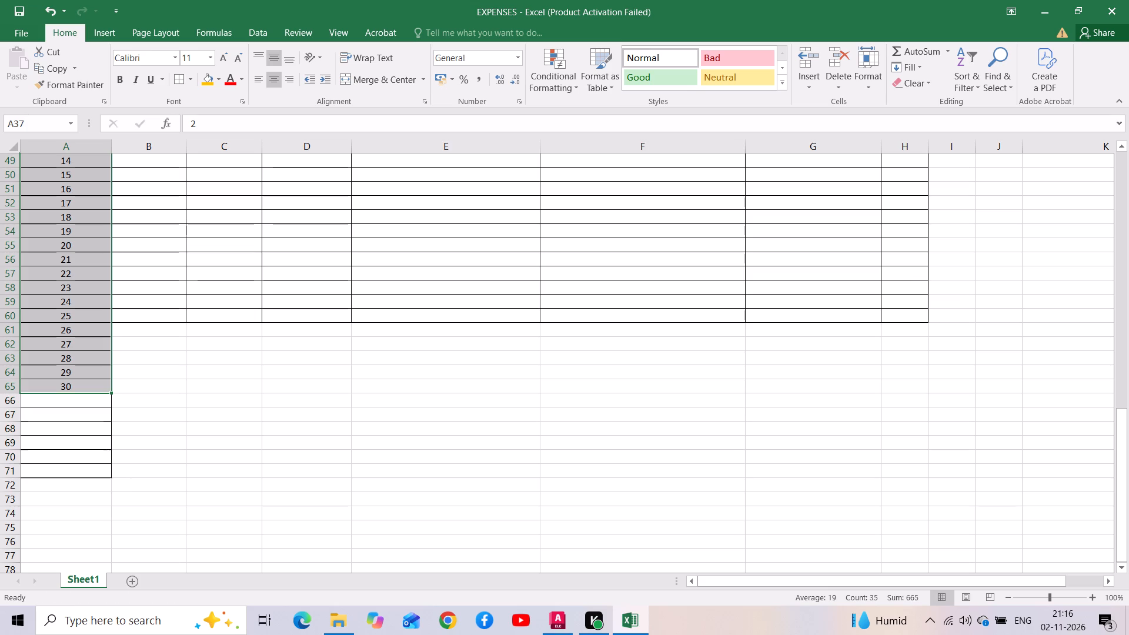
Review the October and November sections of the sheet, checking the entries, borders and refilled dates.
left_click(175, 397)
scroll(165, 340, "up", 3)
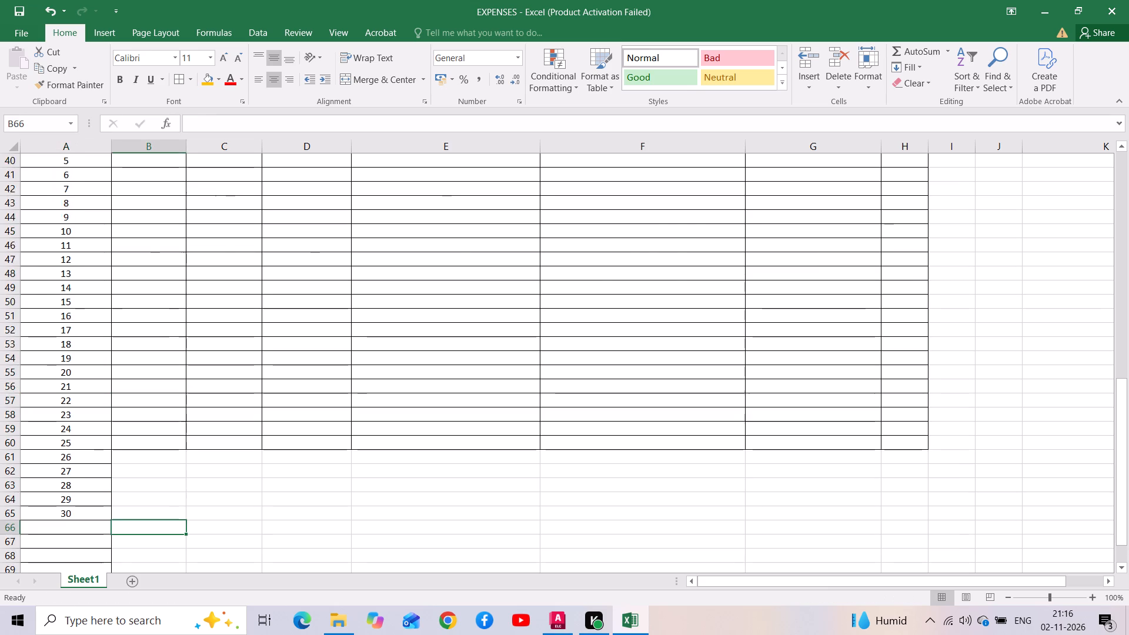
scroll(165, 340, "up", 10)
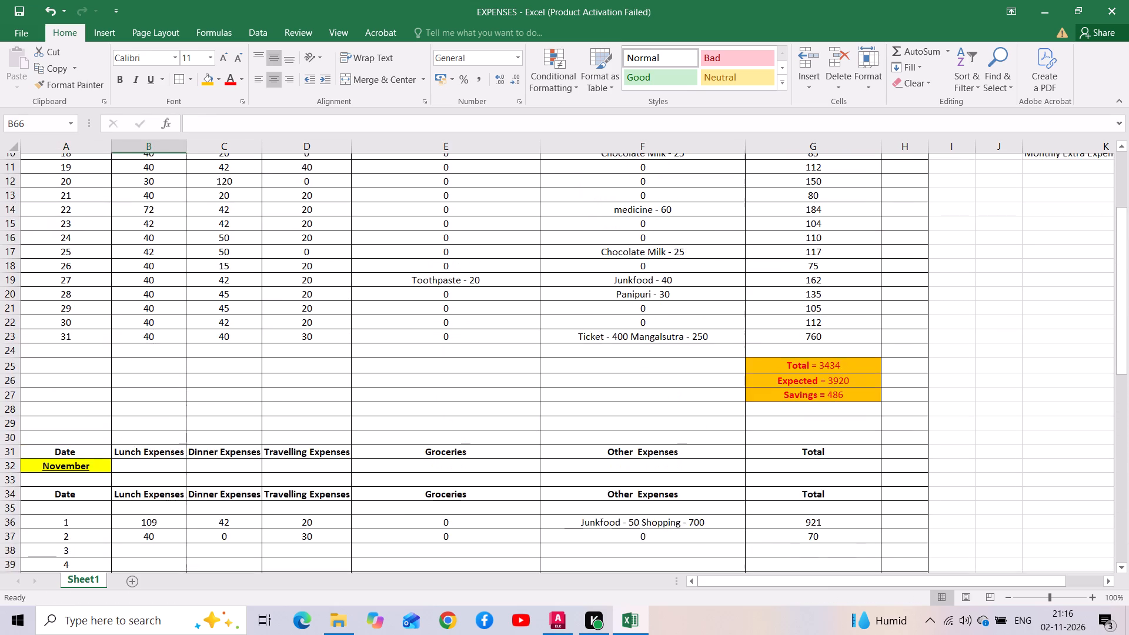
scroll(165, 340, "up", 8)
scroll(165, 340, "down", 6)
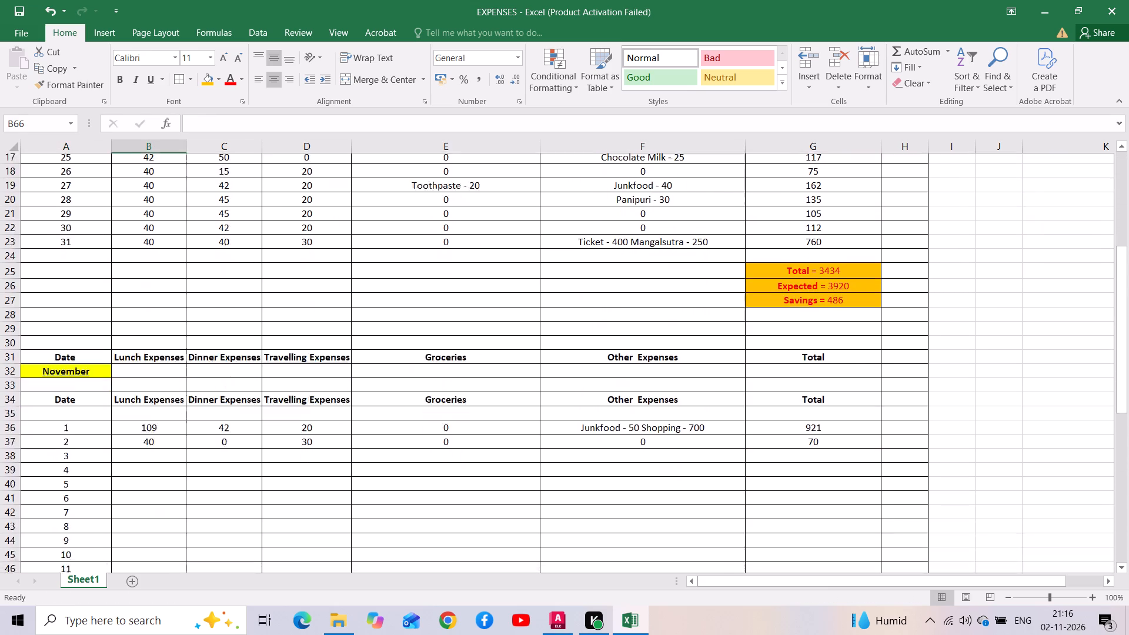
scroll(165, 340, "down", 7)
scroll(165, 340, "up", 4)
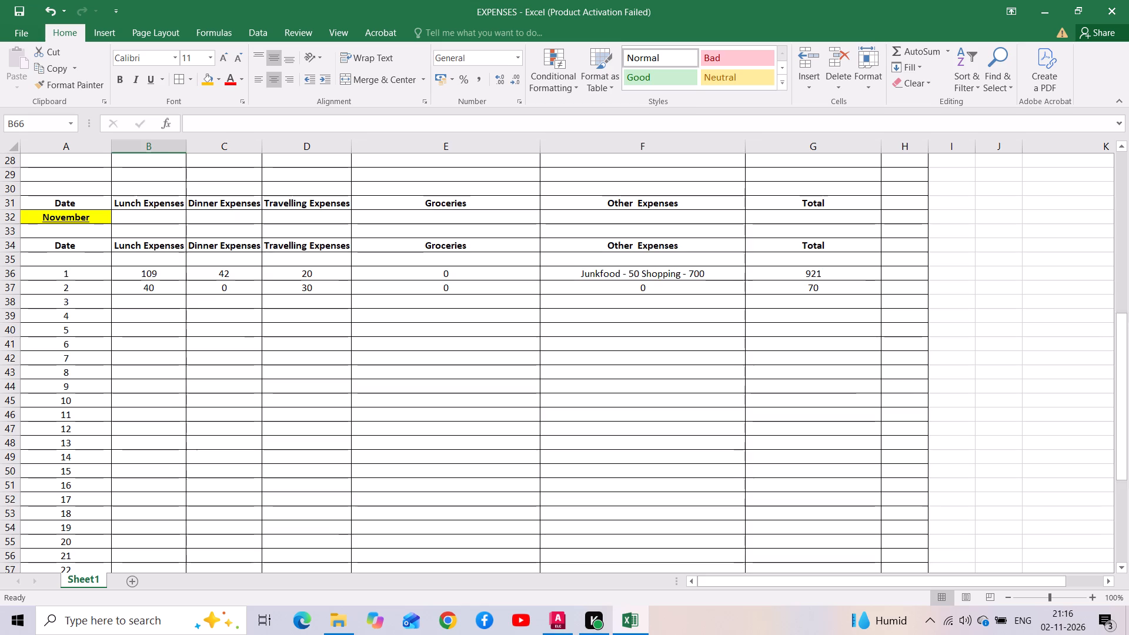
scroll(165, 340, "up", 10)
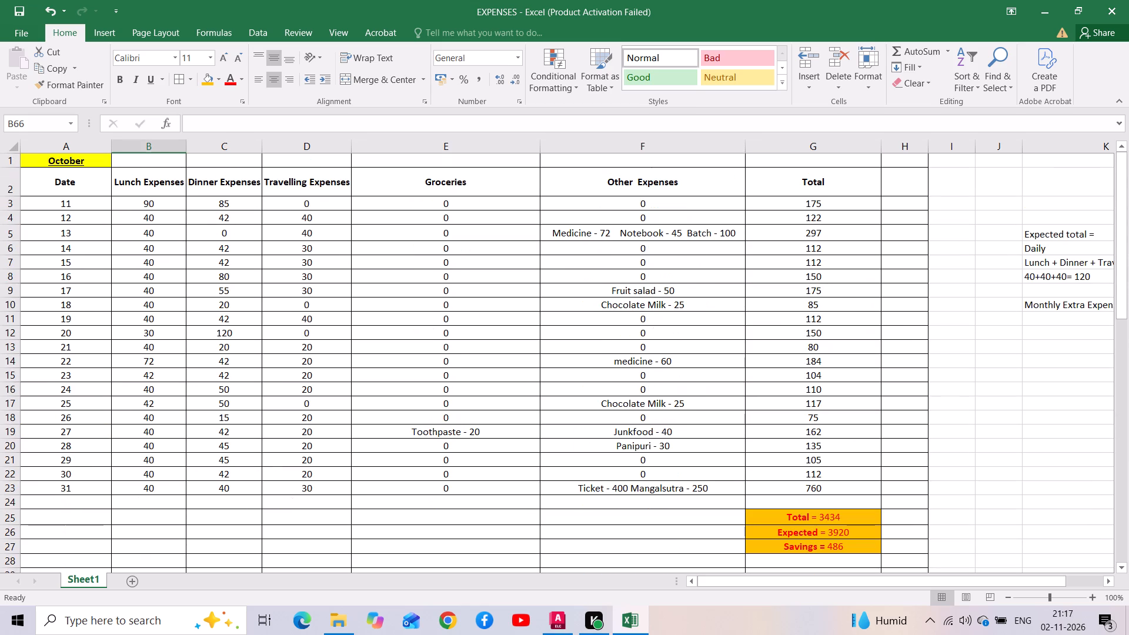
scroll(165, 340, "down", 12)
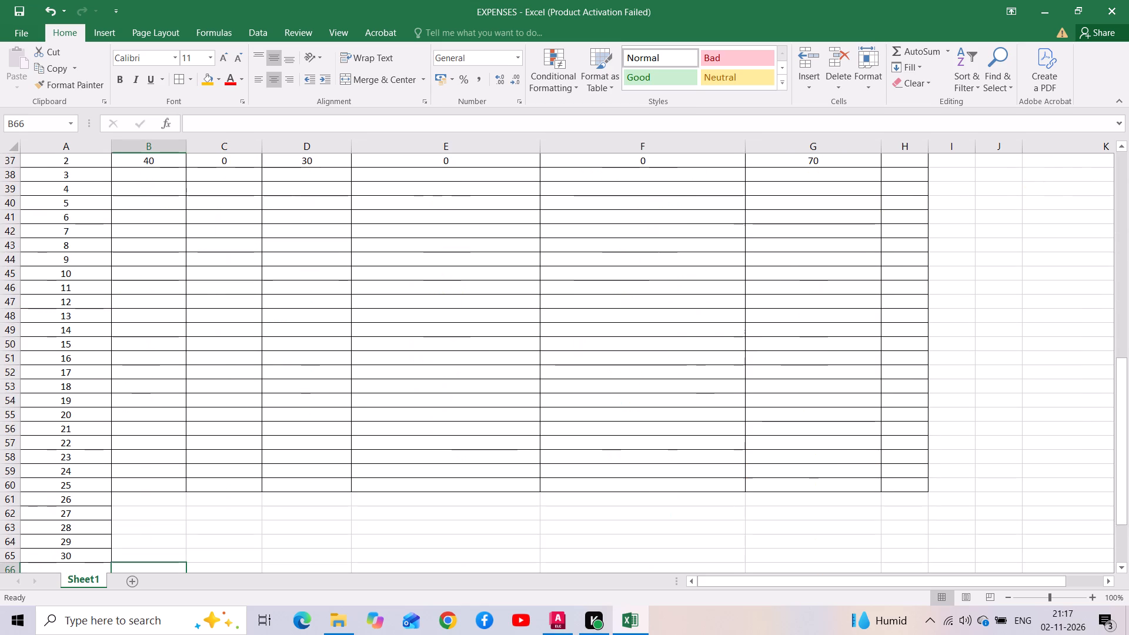
scroll(165, 340, "up", 14)
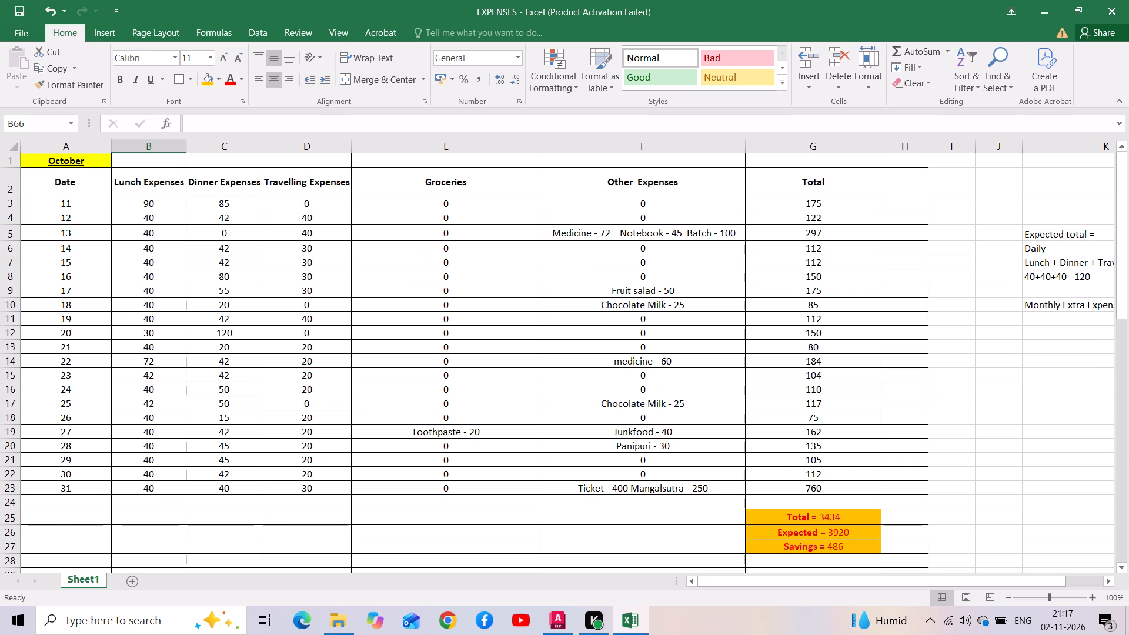
Save the EXPENSES workbook and close it.
key("ctrl+s")
key("ctrl+s")
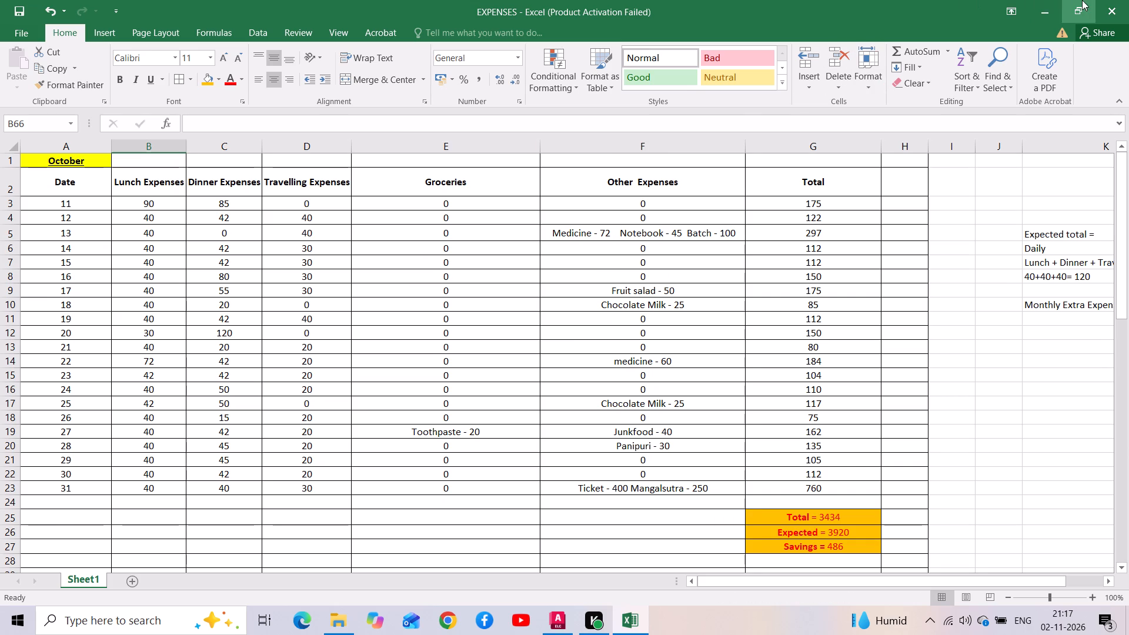
left_click(1103, 1)
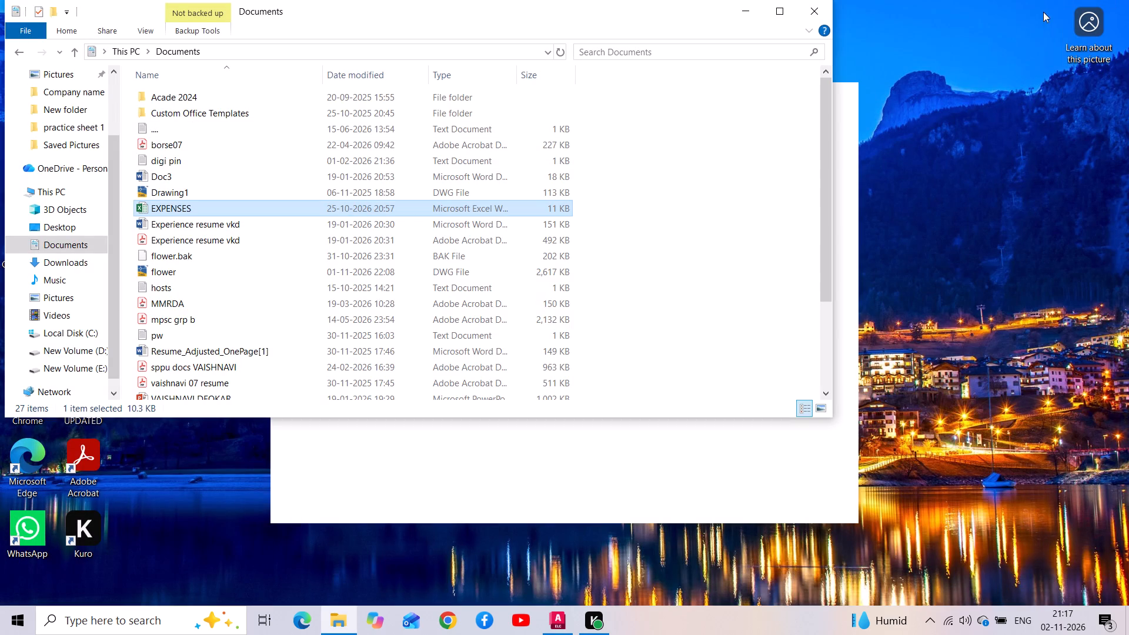